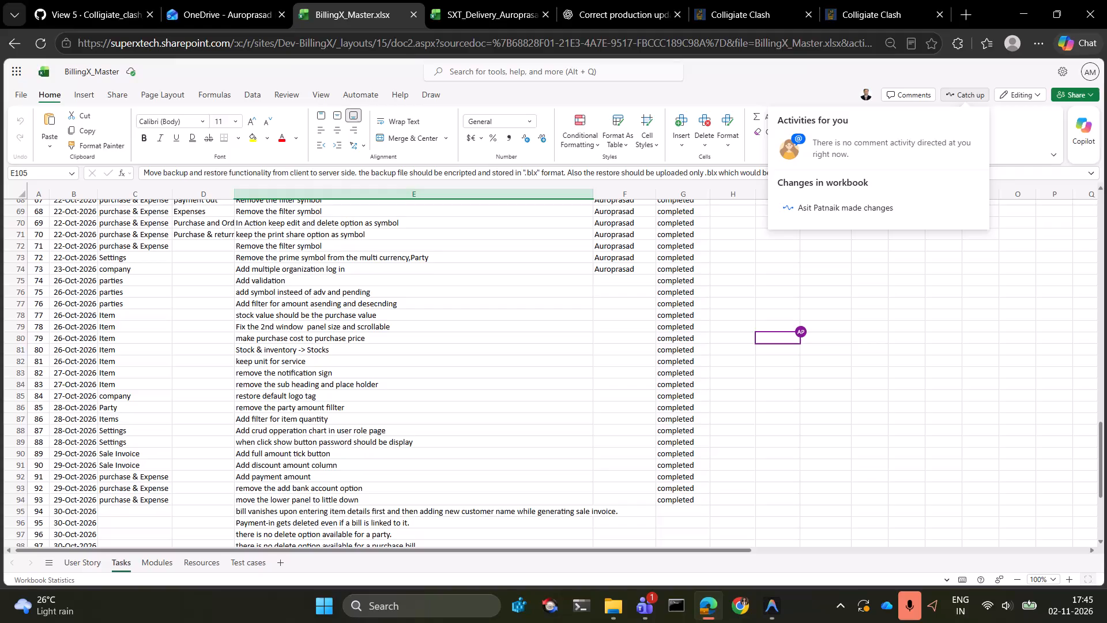
# Enter Ditikushna in cell F83 for the "remove the notification sign" task.
pyautogui.click(618, 279)
pyautogui.scroll(-2, 611, 446)
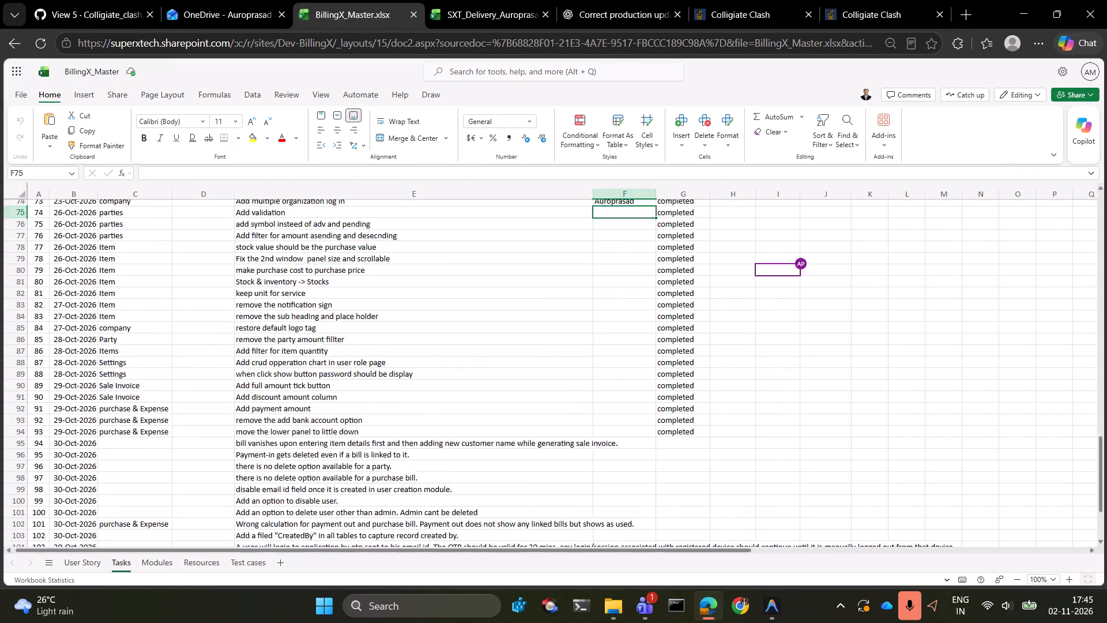
pyautogui.scroll(1, 618, 447)
pyautogui.scroll(1, 646, 318)
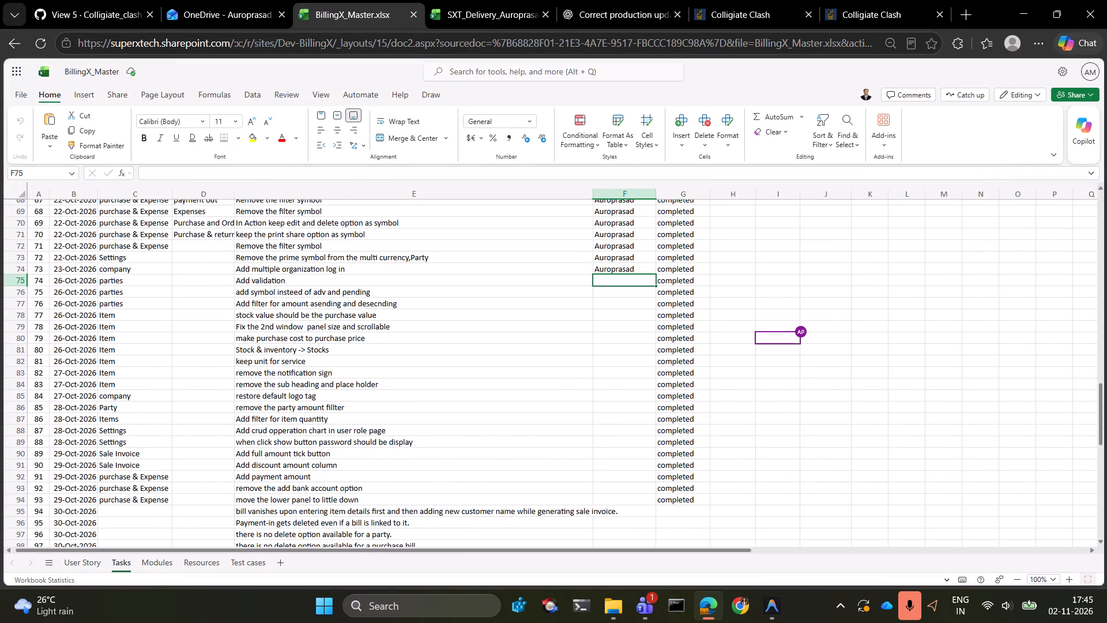
pyautogui.click(632, 352)
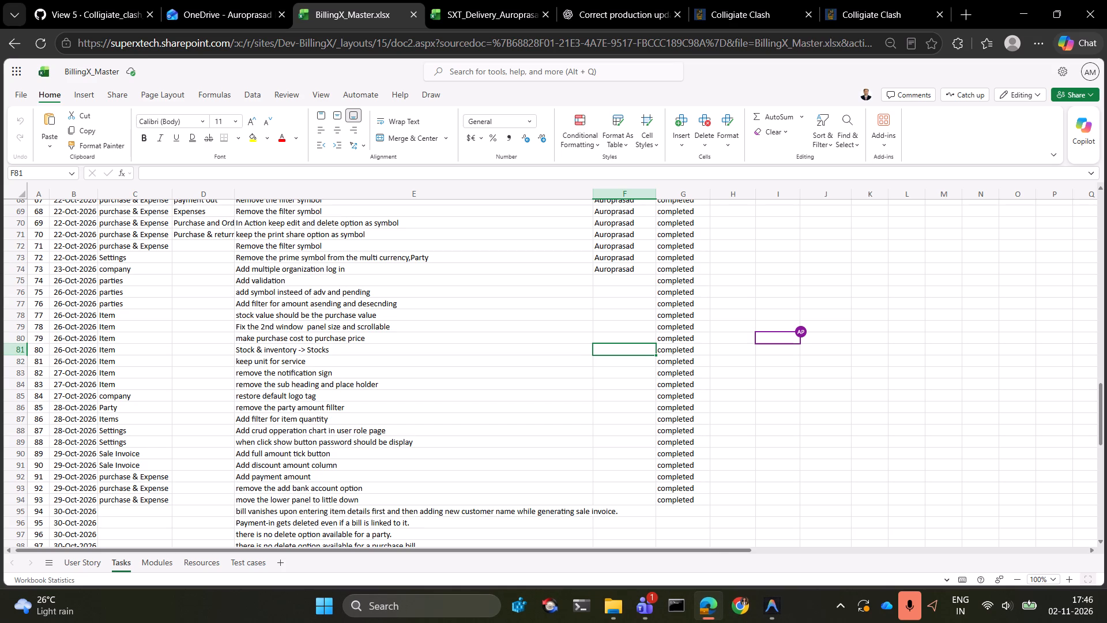
pyautogui.click(611, 270)
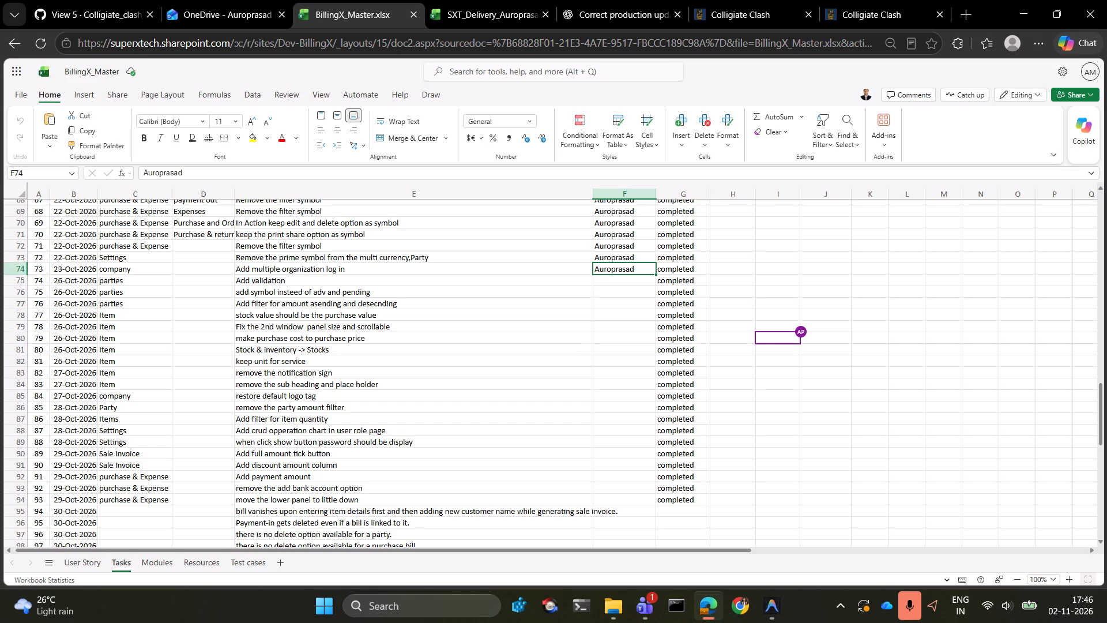
pyautogui.click(609, 373)
pyautogui.write('Diti')
pyautogui.write('kushna')
pyautogui.press('space')
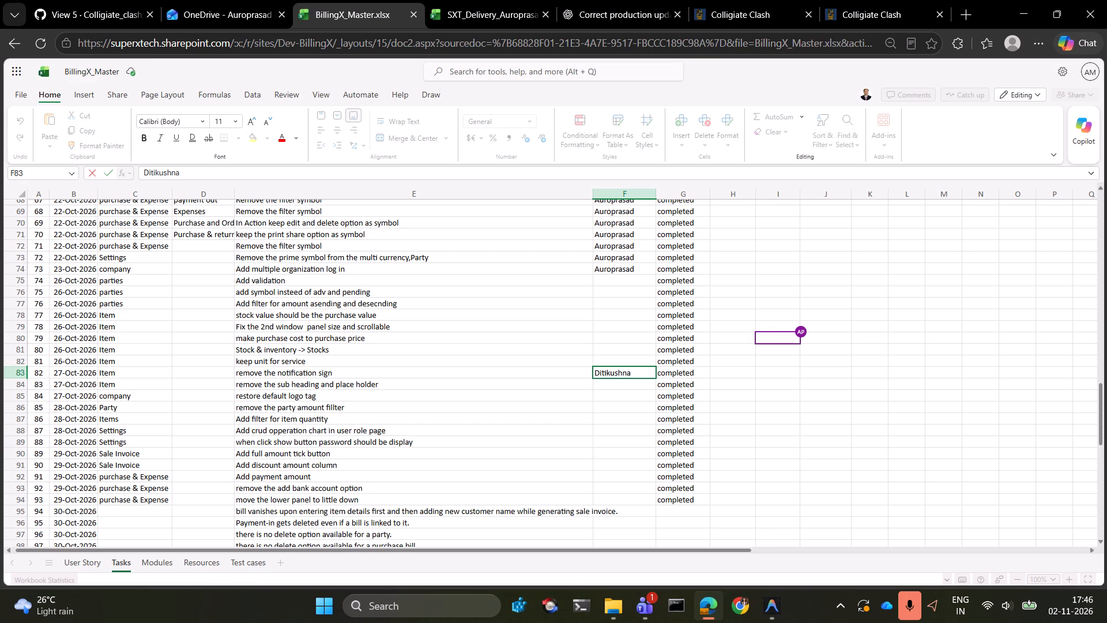
# Copy the name Ditikushna from F83 into cells F84 through F87.
pyautogui.tripleClick(632, 371)
pyautogui.hotkey('ctrl', 'c')
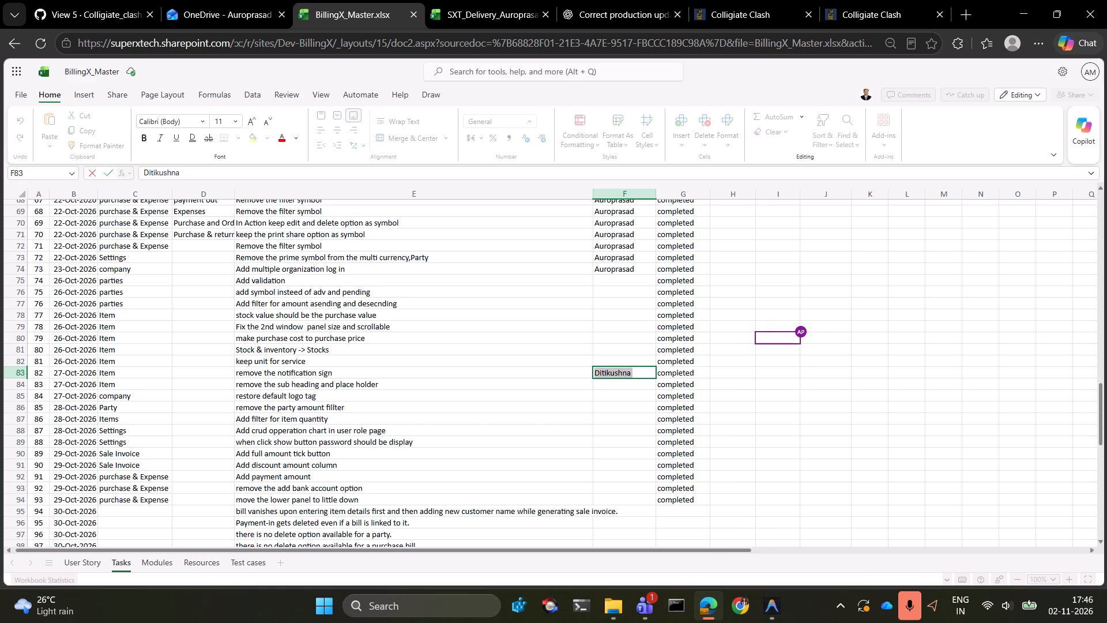
pyautogui.click(635, 426)
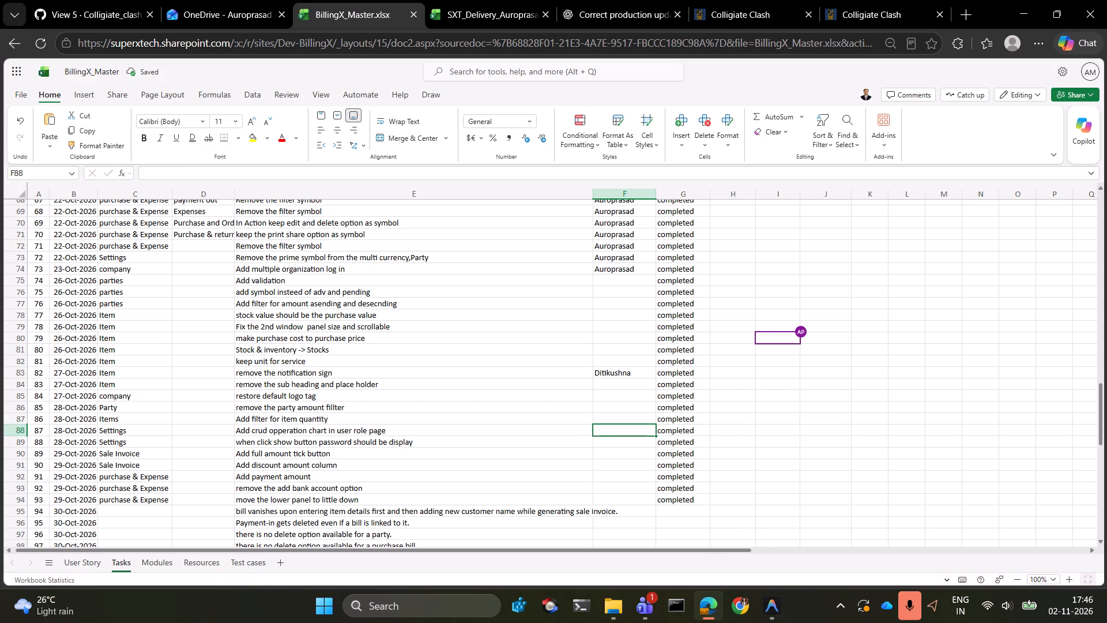
pyautogui.click(615, 384)
pyautogui.hotkey('ctrl', 'v')
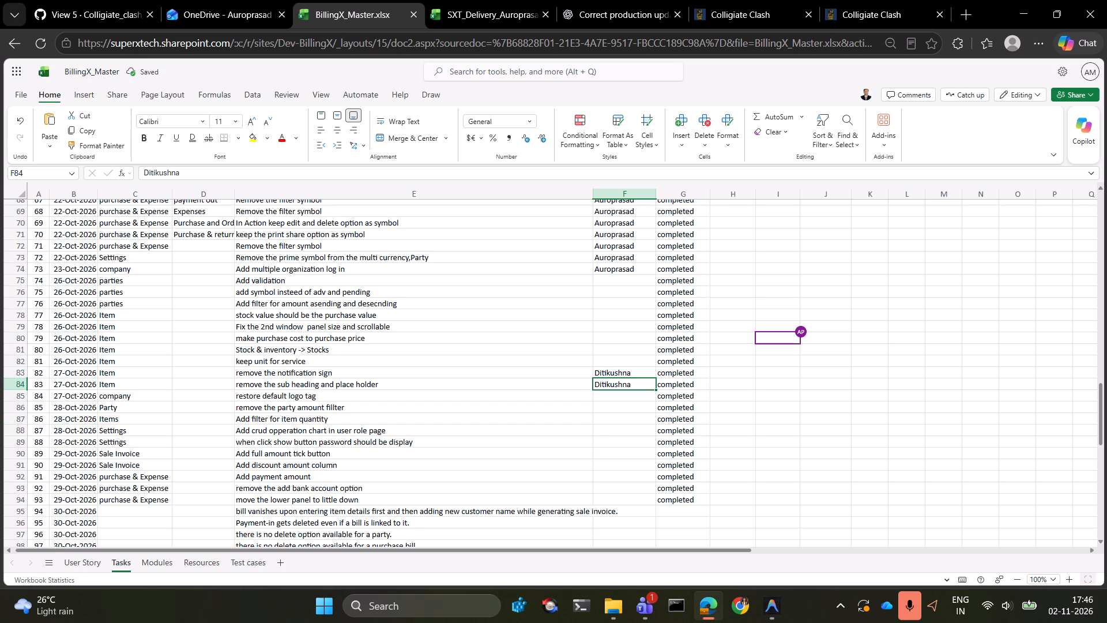
pyautogui.click(617, 395)
pyautogui.hotkey('ctrl', 'v')
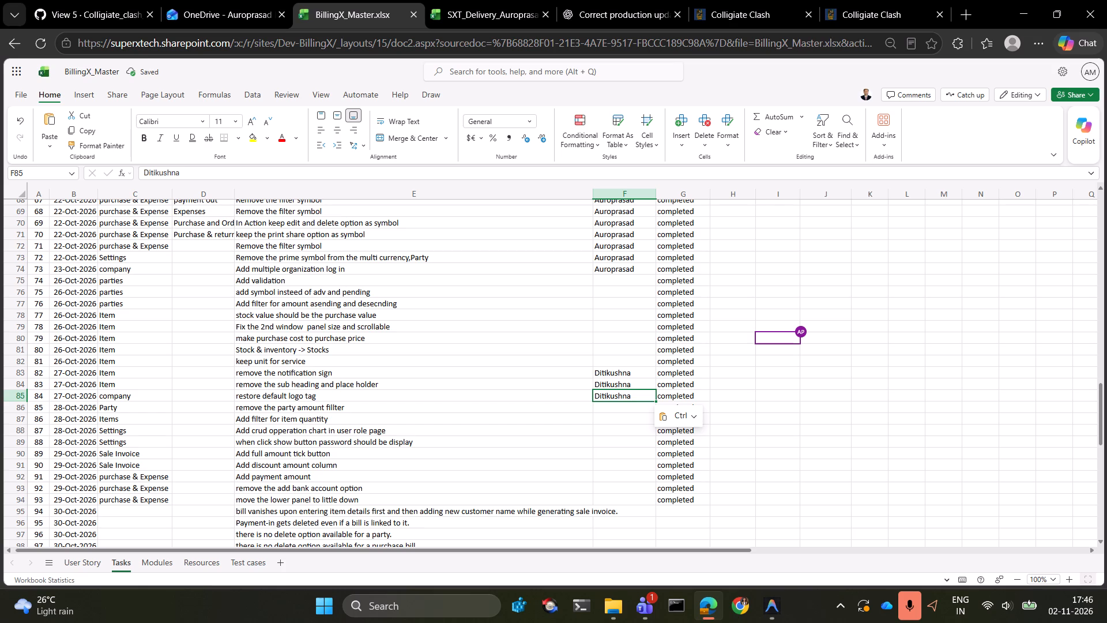
pyautogui.click(610, 408)
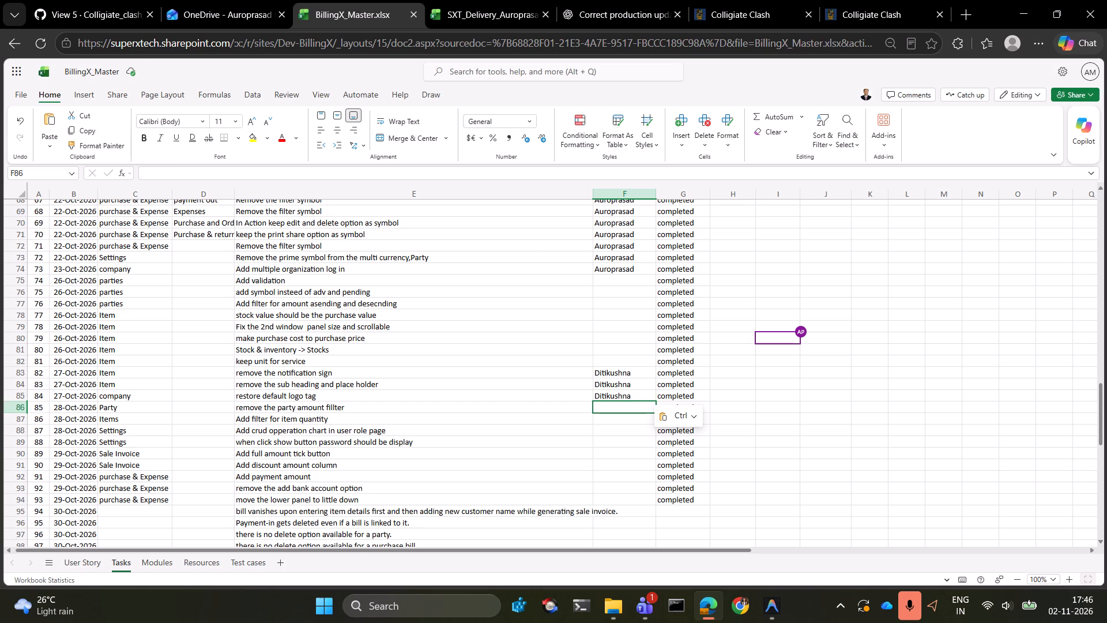
pyautogui.hotkey('ctrl', 'v')
pyautogui.click(619, 419)
pyautogui.hotkey('ctrl', 'v')
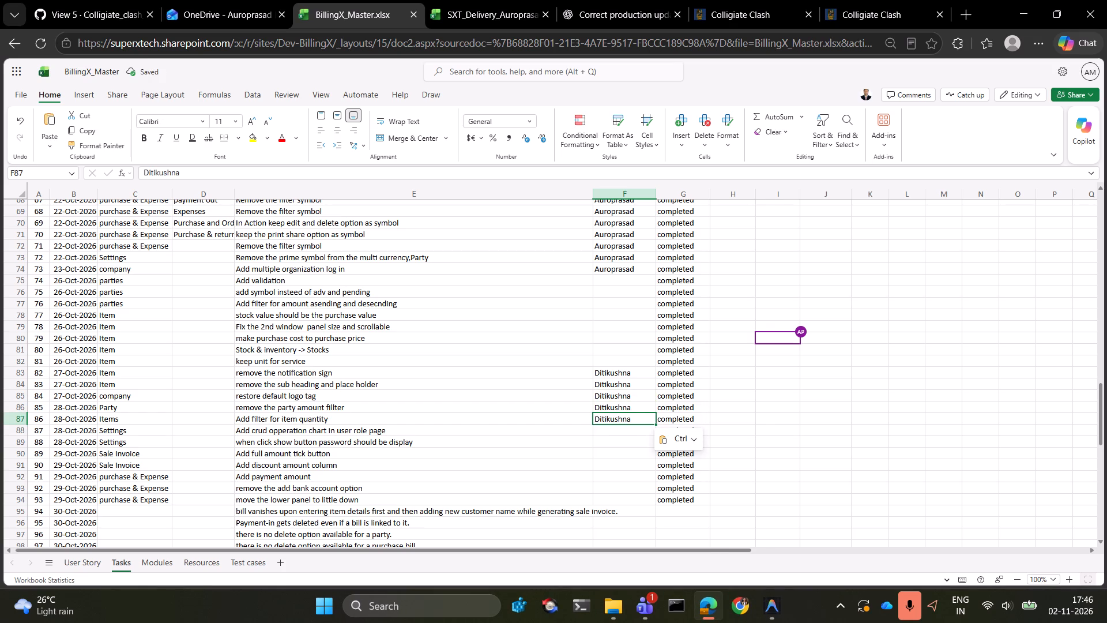
# Paste Ditikushna into F94 and F93, for the lower panel and bank account option tasks.
pyautogui.scroll(-1, 611, 461)
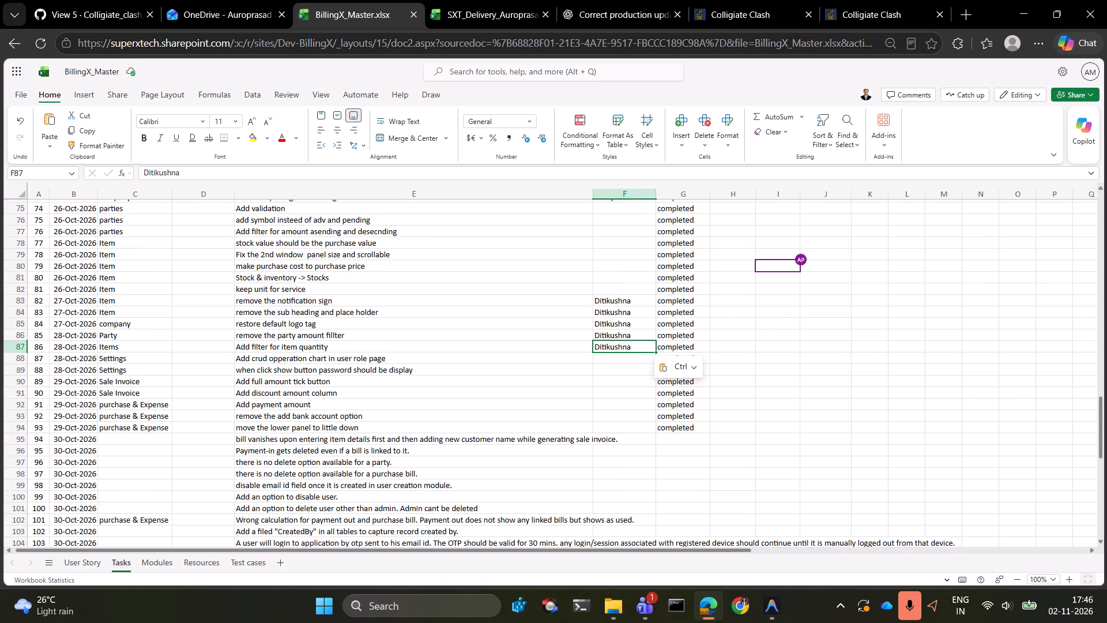
pyautogui.click(603, 425)
pyautogui.hotkey('ctrl', 'v')
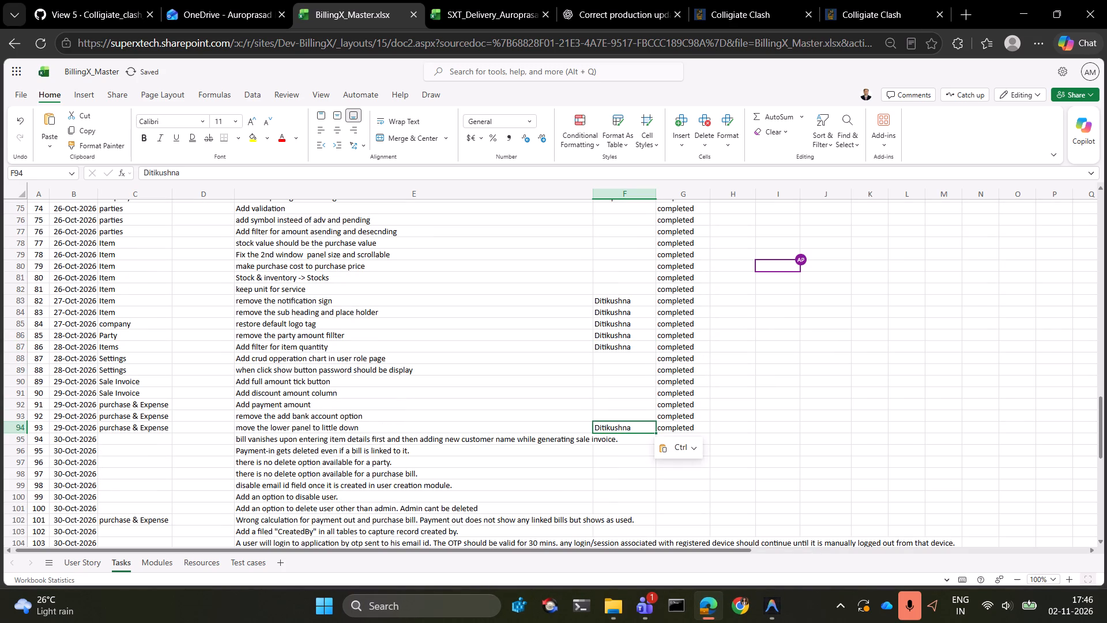
pyautogui.click(609, 412)
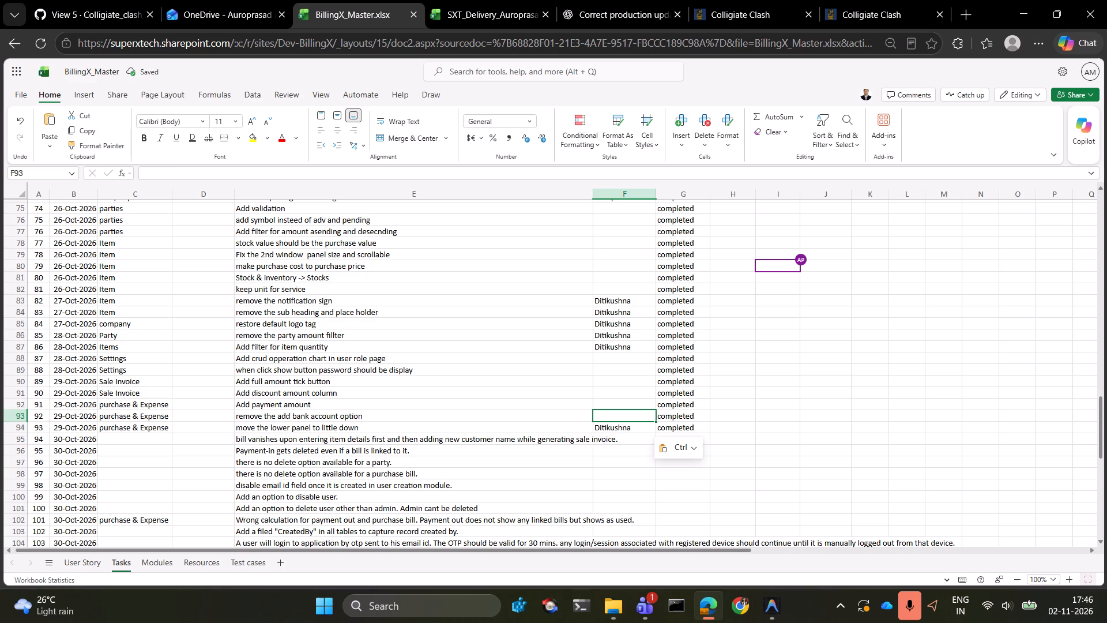
pyautogui.hotkey('ctrl', 'v')
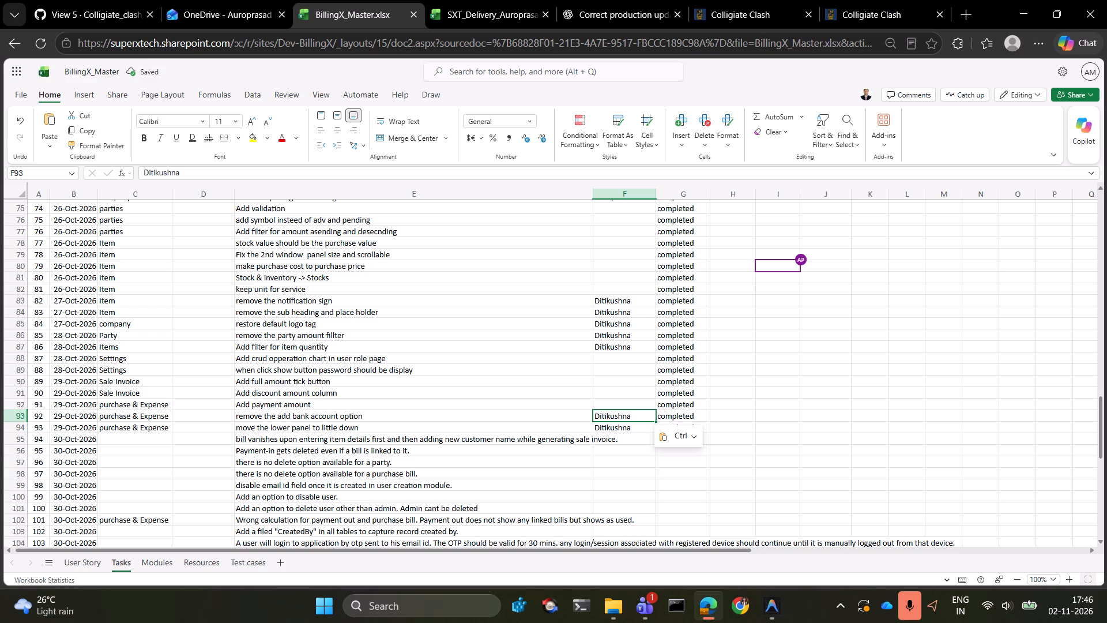
# Fill F97, F99 and F98 with Ditikushna, recopying the name from F97 for the last two cells.
pyautogui.click(611, 460)
pyautogui.hotkey('ctrl', 'v')
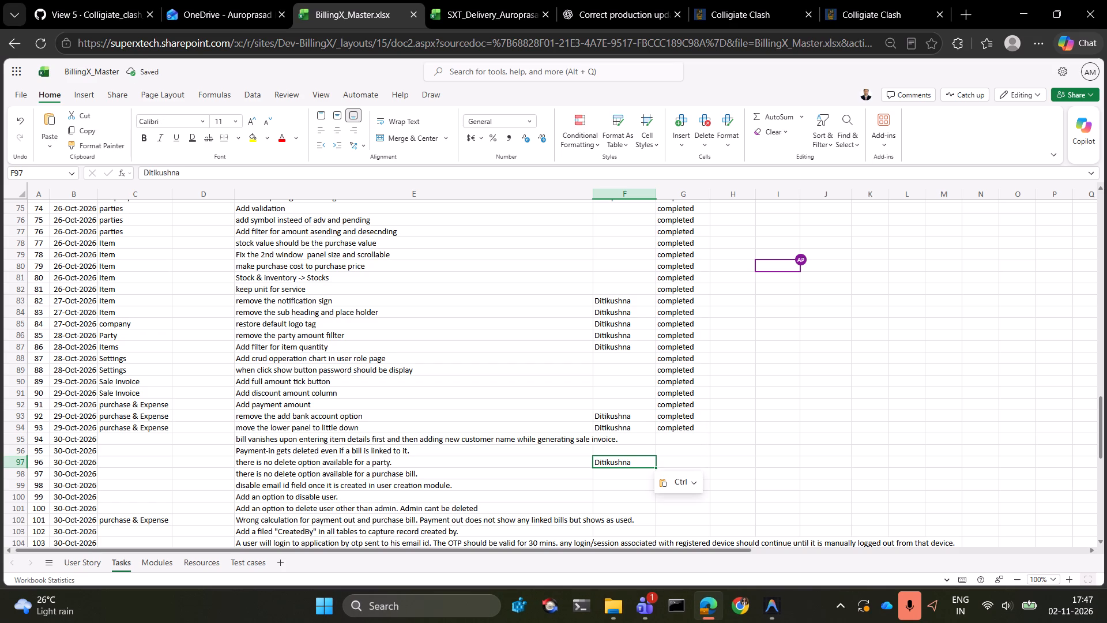
pyautogui.click(608, 485)
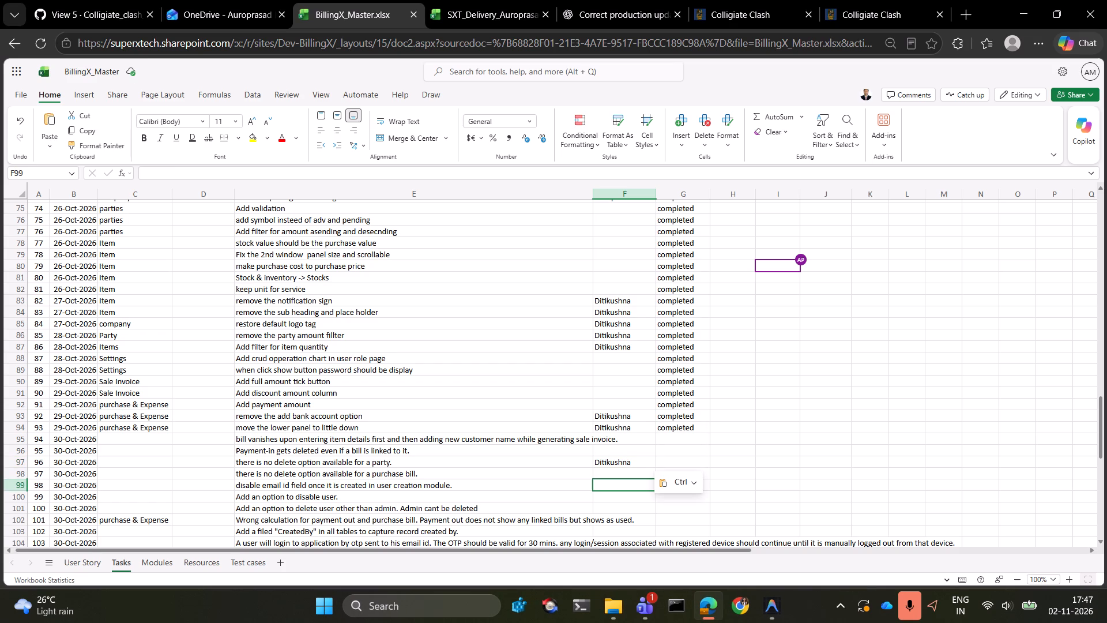
pyautogui.hotkey('ctrl', 'c')
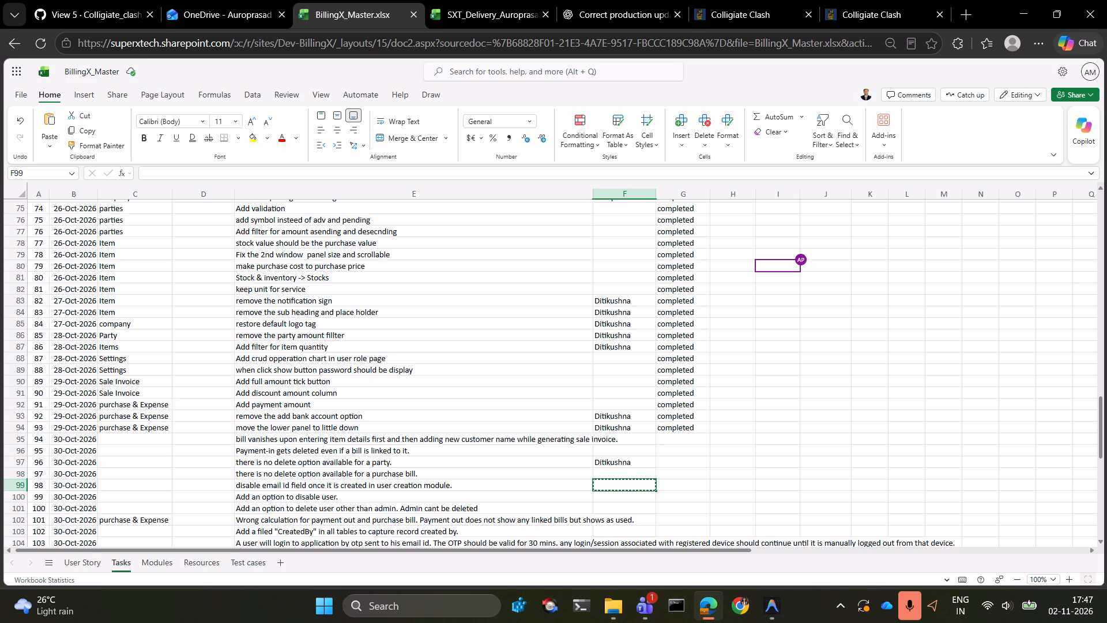
pyautogui.click(615, 486)
pyautogui.hotkey('ctrl', 'v')
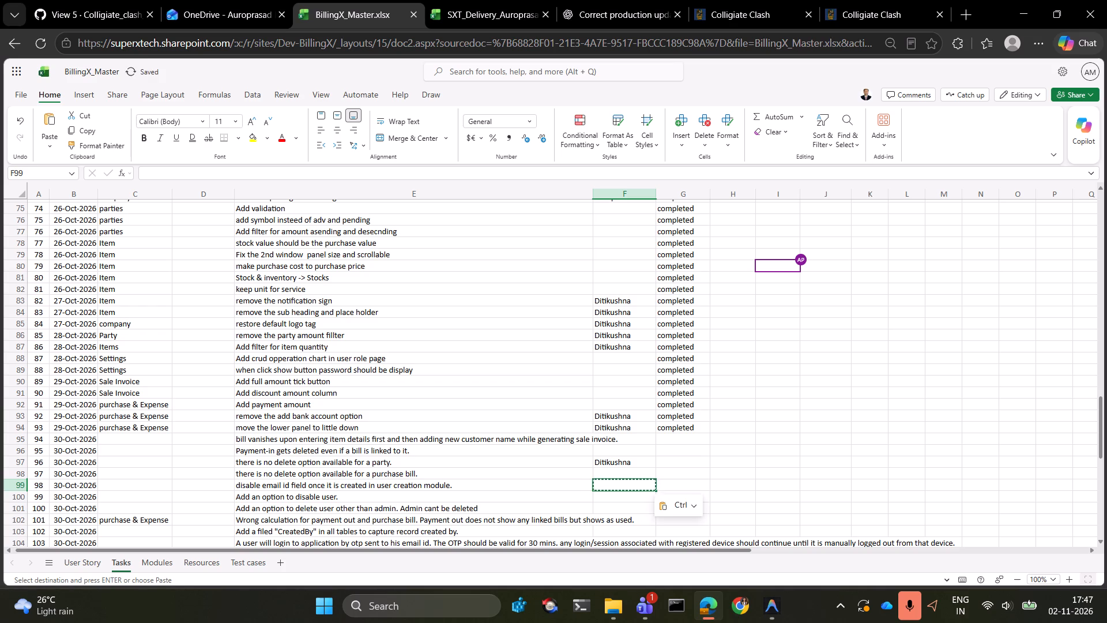
pyautogui.doubleClick(613, 465)
pyautogui.doubleClick(613, 465)
pyautogui.hotkey('ctrl', 'c')
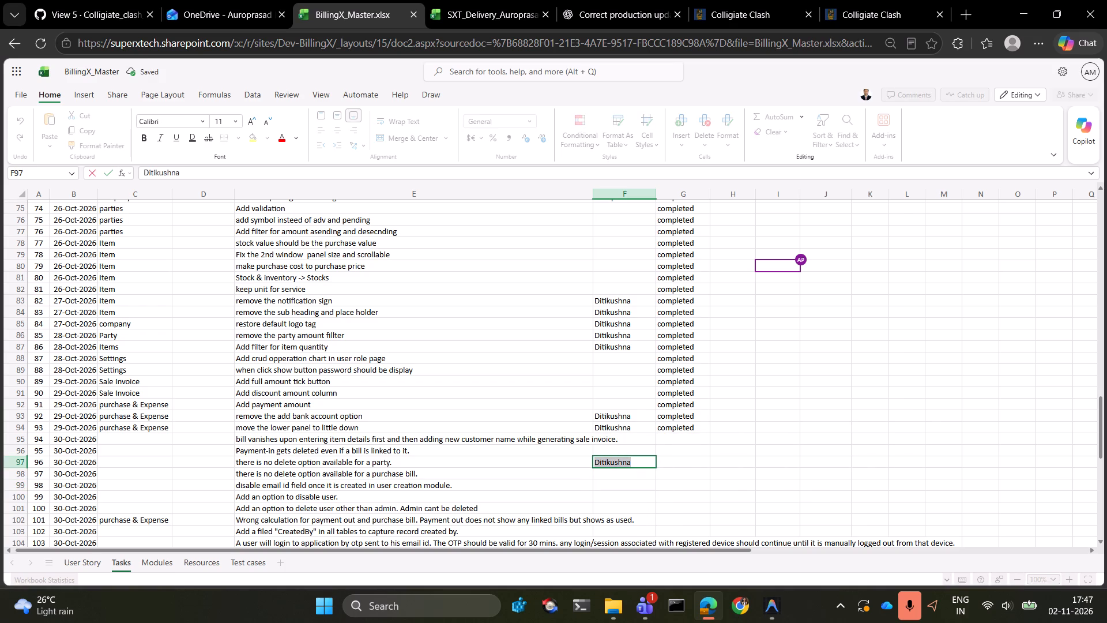
pyautogui.click(620, 486)
pyautogui.hotkey('ctrl', 'v')
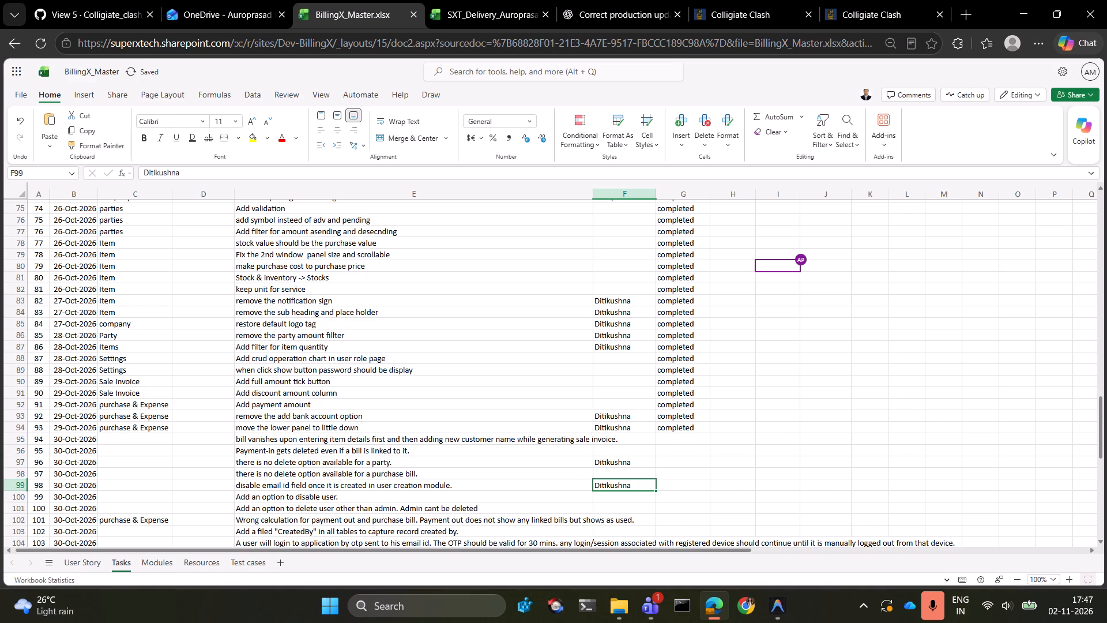
pyautogui.click(617, 472)
pyautogui.hotkey('ctrl', 'v')
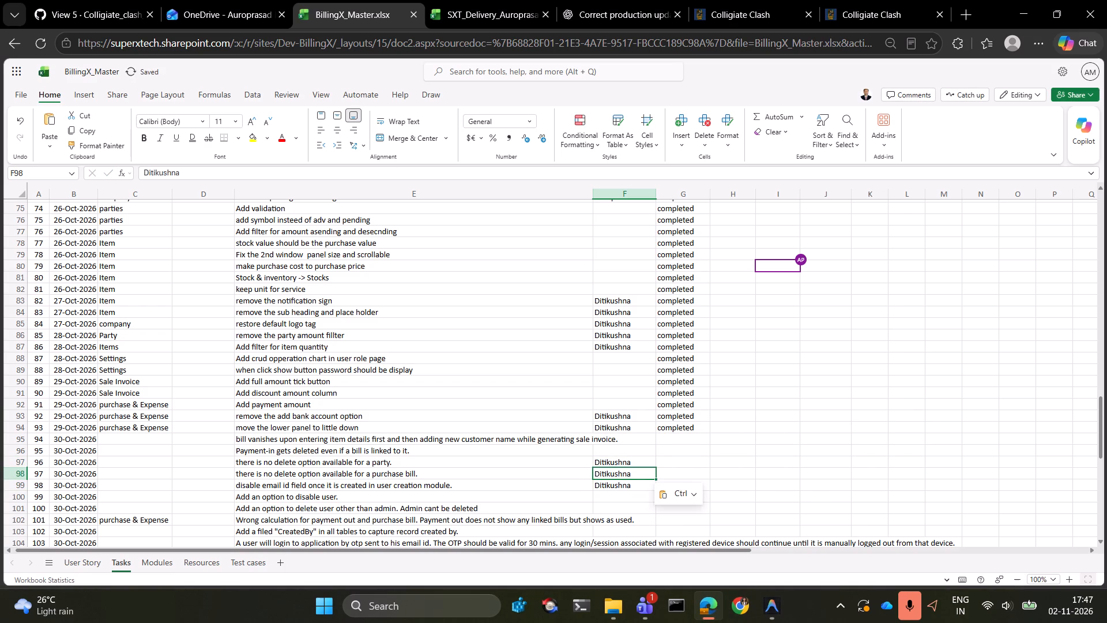
# Fill Auroprasad from F74 down through F82.
pyautogui.scroll(1, 619, 451)
pyautogui.click(619, 264)
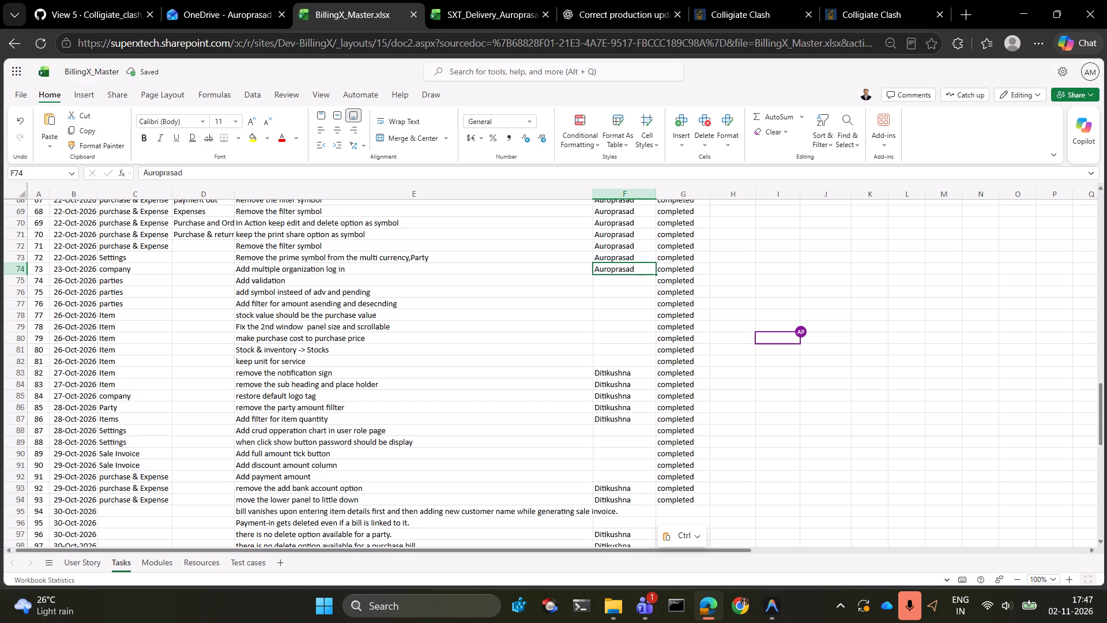
pyautogui.moveTo(656, 275); pyautogui.dragTo(655, 321)
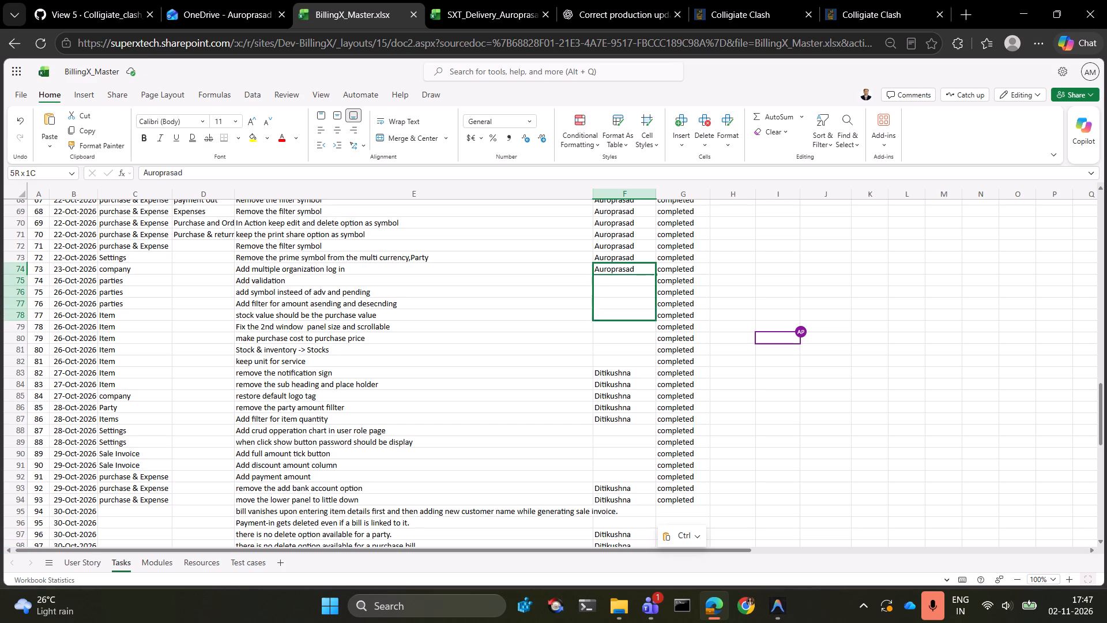
pyautogui.moveTo(655, 321); pyautogui.dragTo(655, 358)
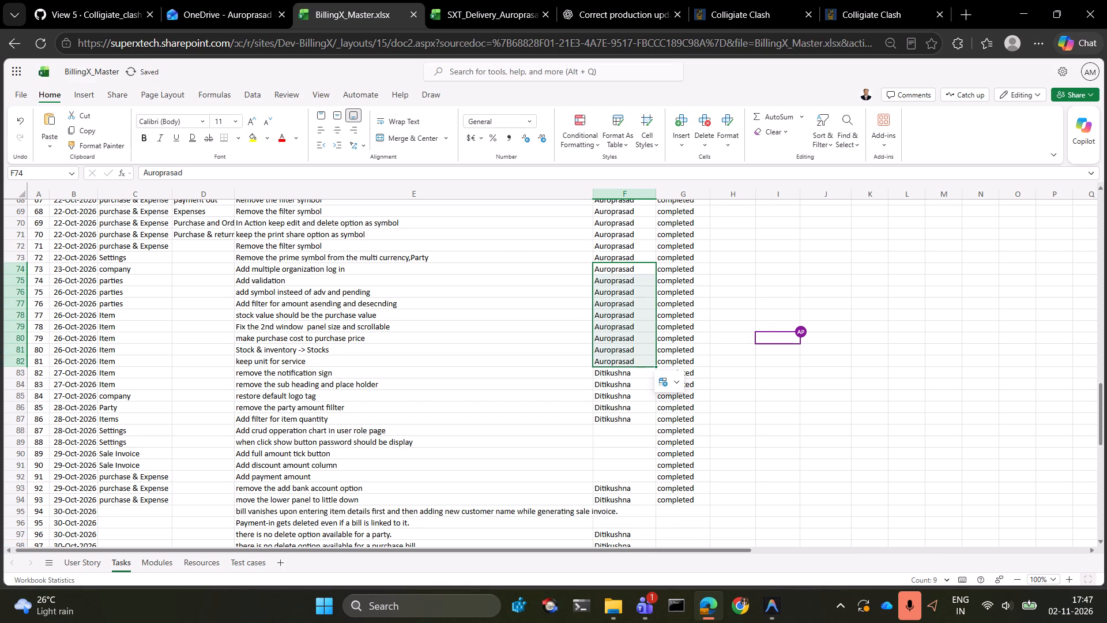
pyautogui.click(627, 441)
# Copy Auroprasad from F81 into F88, F92 and F91, for the crud operation chart, payment amount and discount column tasks.
pyautogui.tripleClick(612, 348)
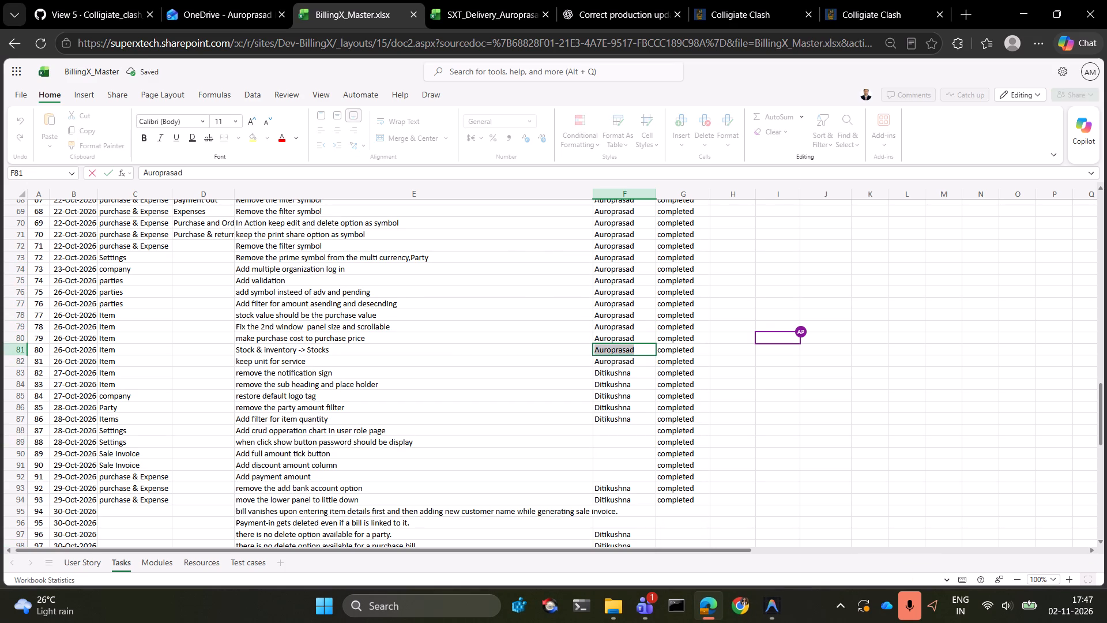
pyautogui.click(612, 348)
pyautogui.hotkey('ctrl', 'c')
pyautogui.click(618, 431)
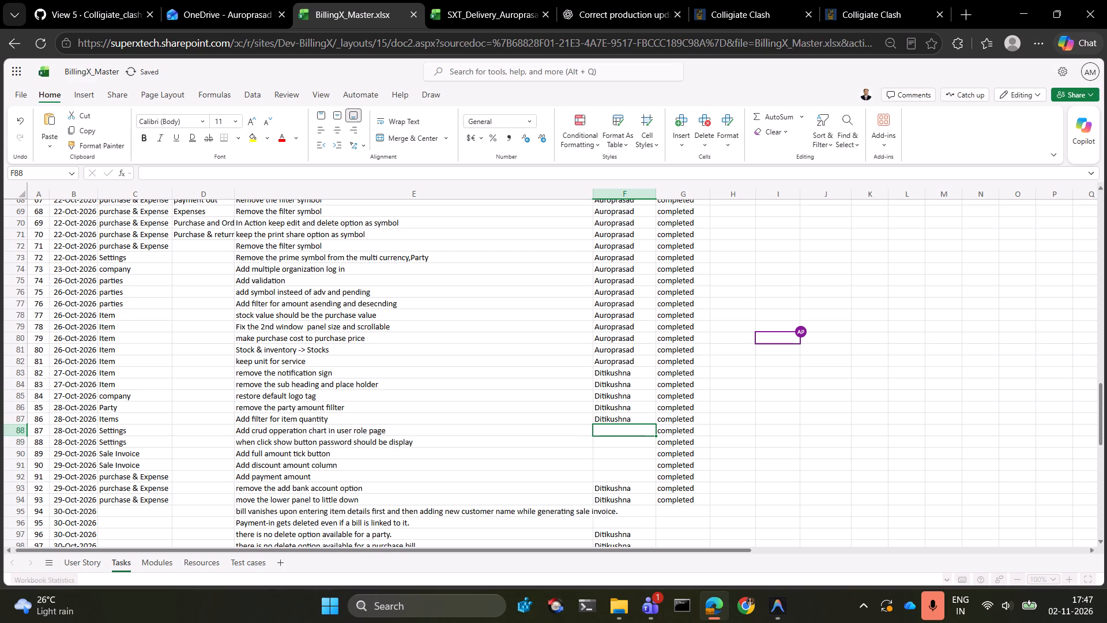
pyautogui.hotkey('ctrl', 'v')
pyautogui.scroll(-3, 642, 437)
pyautogui.scroll(2, 643, 439)
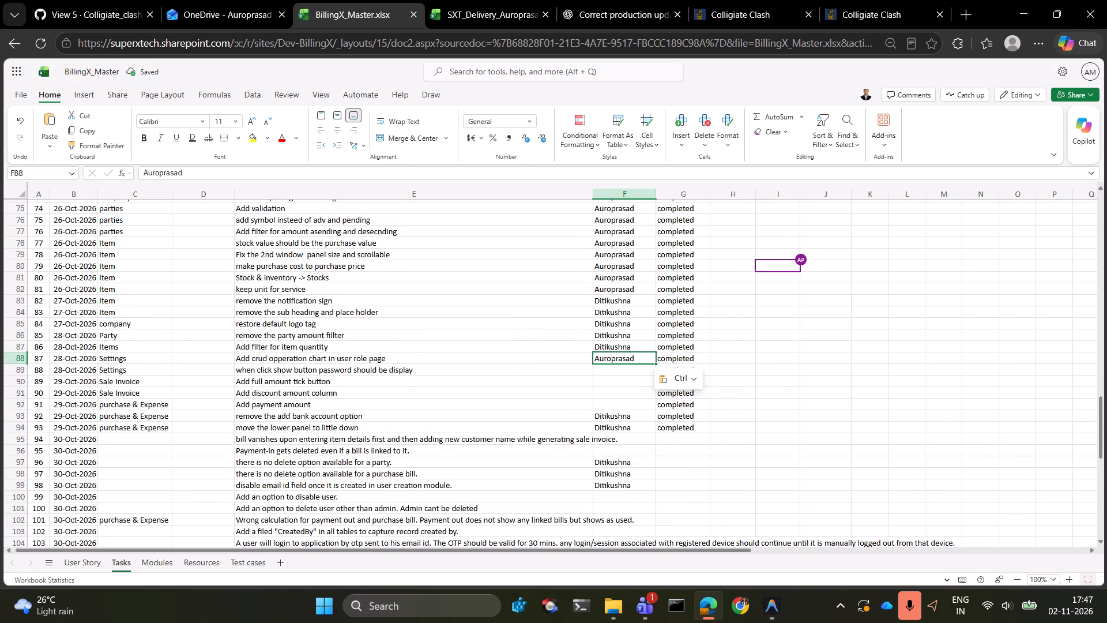
pyautogui.click(616, 403)
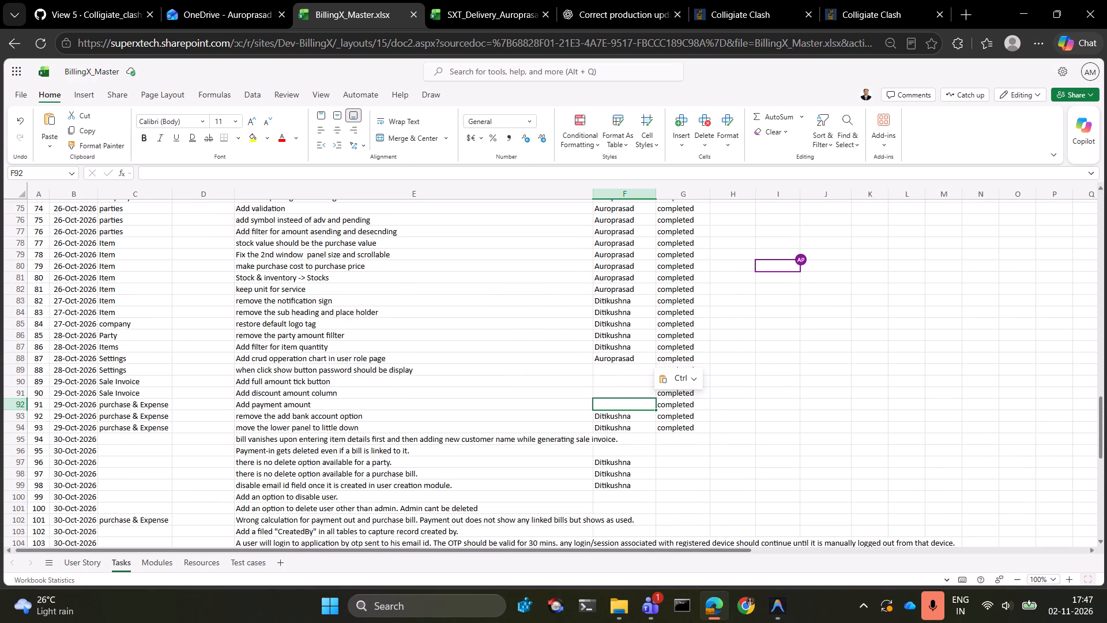
pyautogui.hotkey('ctrl', 'v')
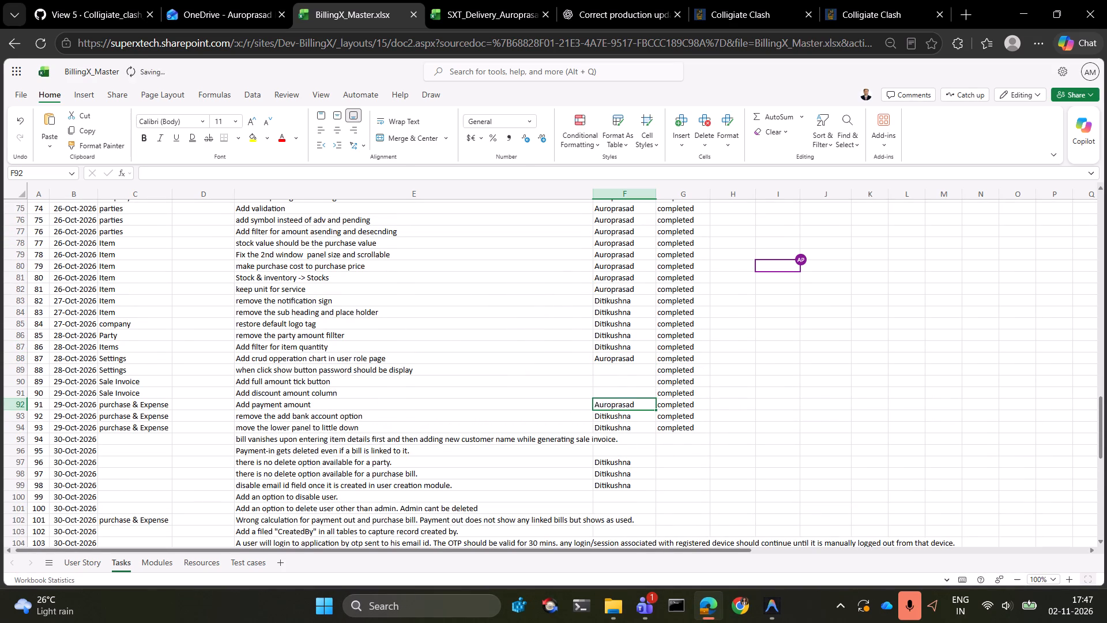
pyautogui.click(612, 394)
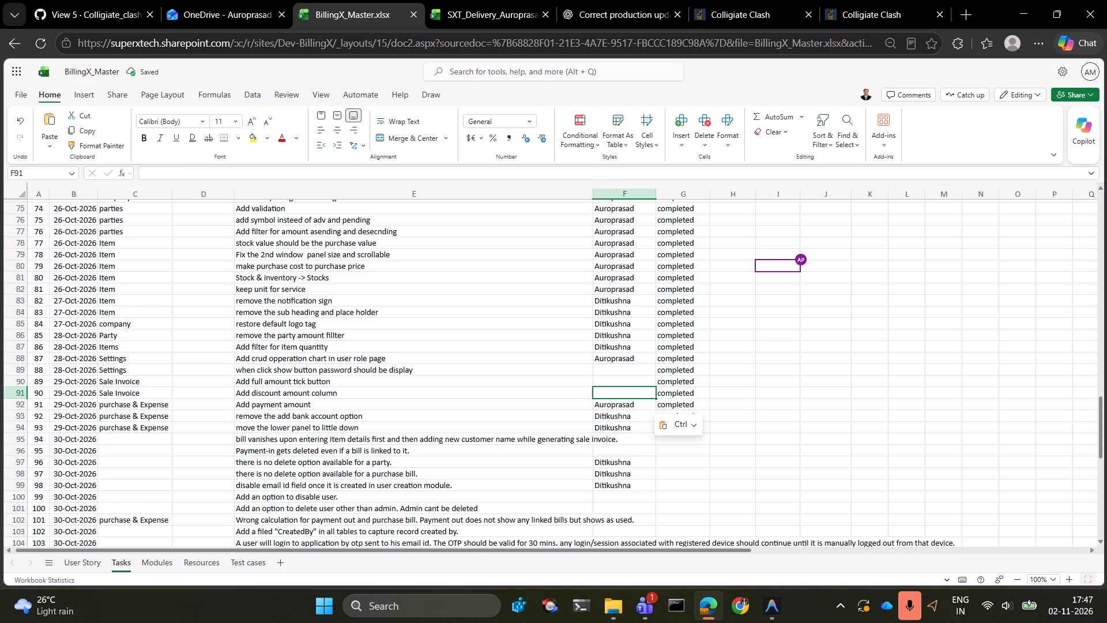
pyautogui.hotkey('ctrl', 'v')
# Paste Auroprasad into F95 and F96, for the vanishing bill and payment-in deletion tasks.
pyautogui.scroll(-2, 612, 395)
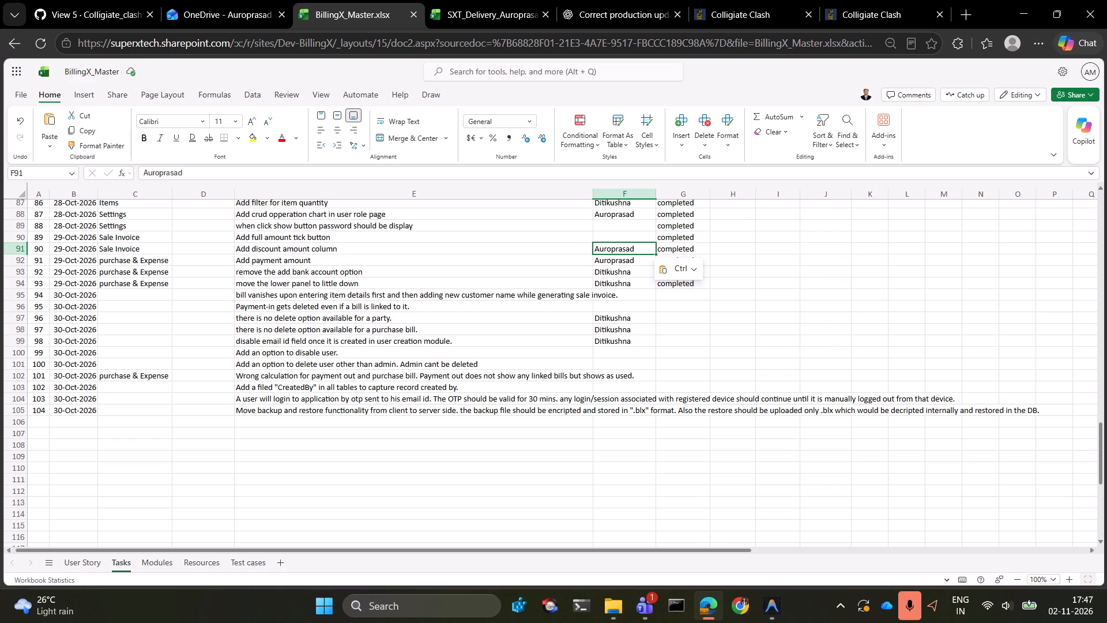
pyautogui.scroll(1, 667, 427)
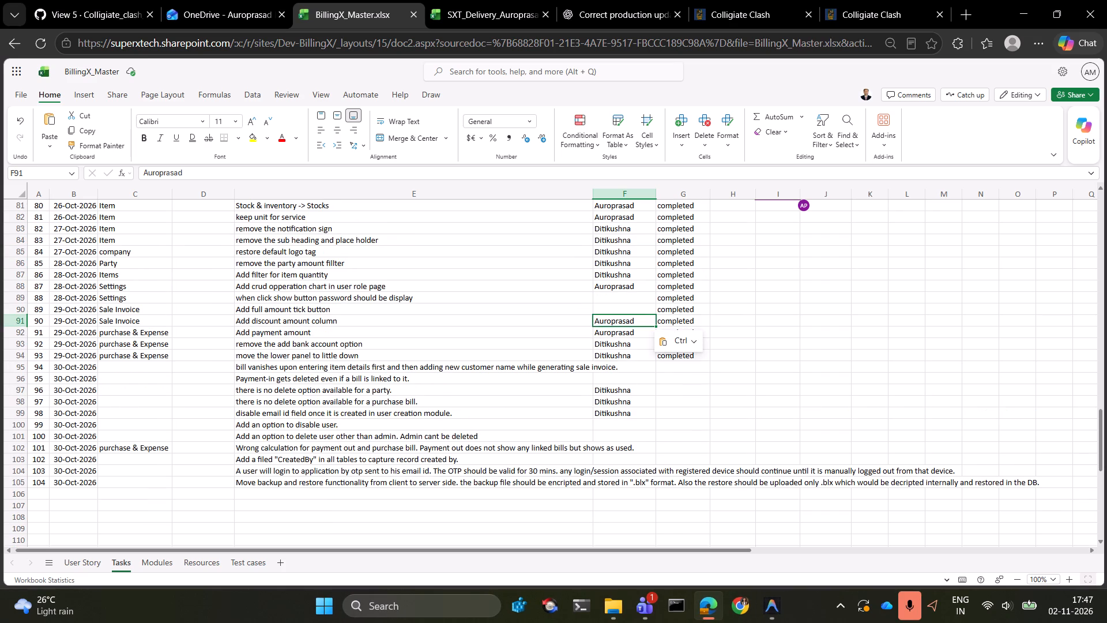
pyautogui.scroll(1, 661, 425)
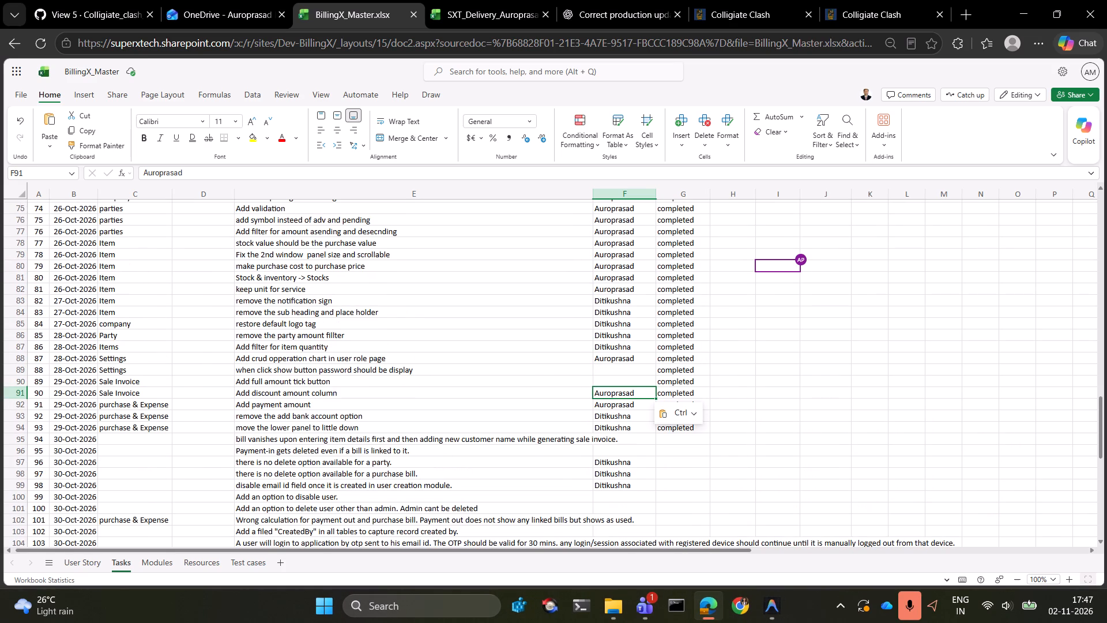
pyautogui.click(626, 436)
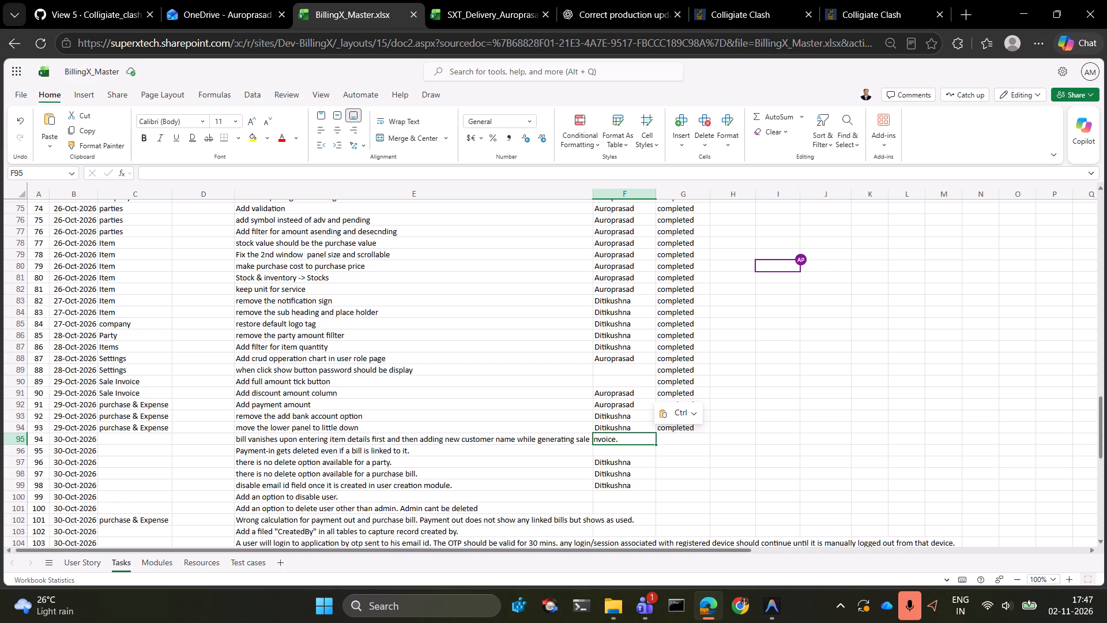
pyautogui.hotkey('ctrl', 'v')
pyautogui.click(622, 446)
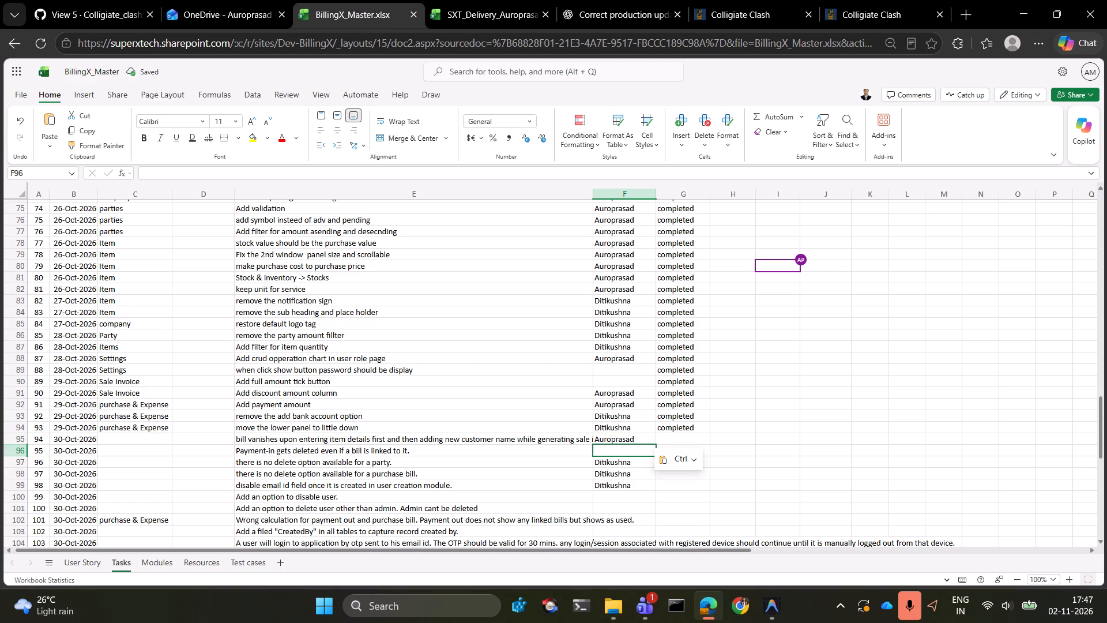
pyautogui.doubleClick(622, 449)
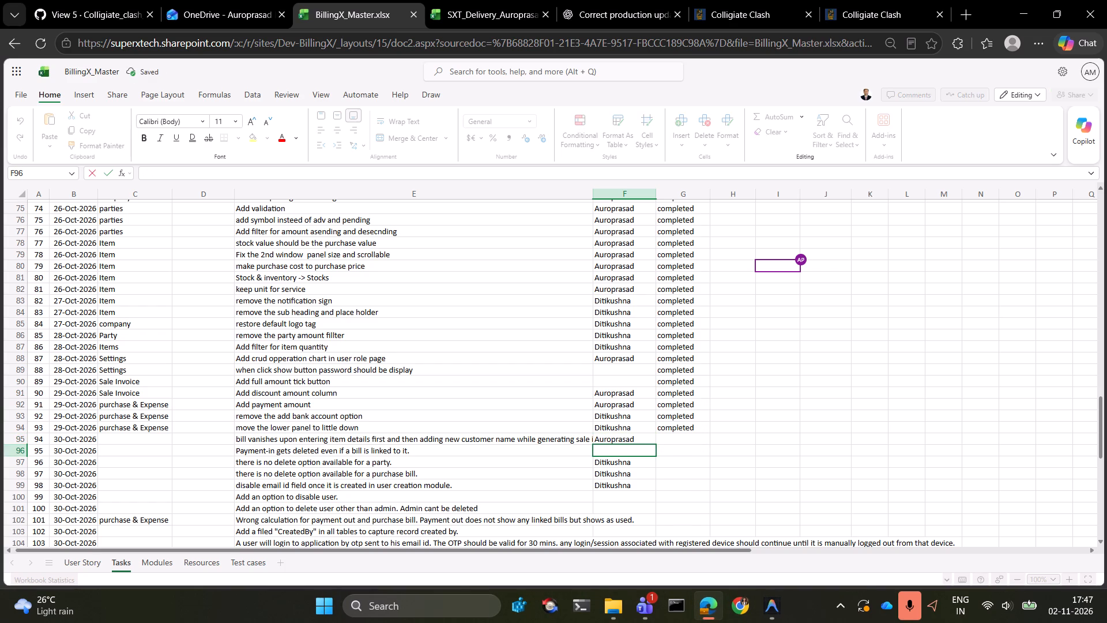
pyautogui.hotkey('ctrl', 'v')
pyautogui.click(710, 478)
# Fill the completed status from G94 down through G99.
pyautogui.click(694, 427)
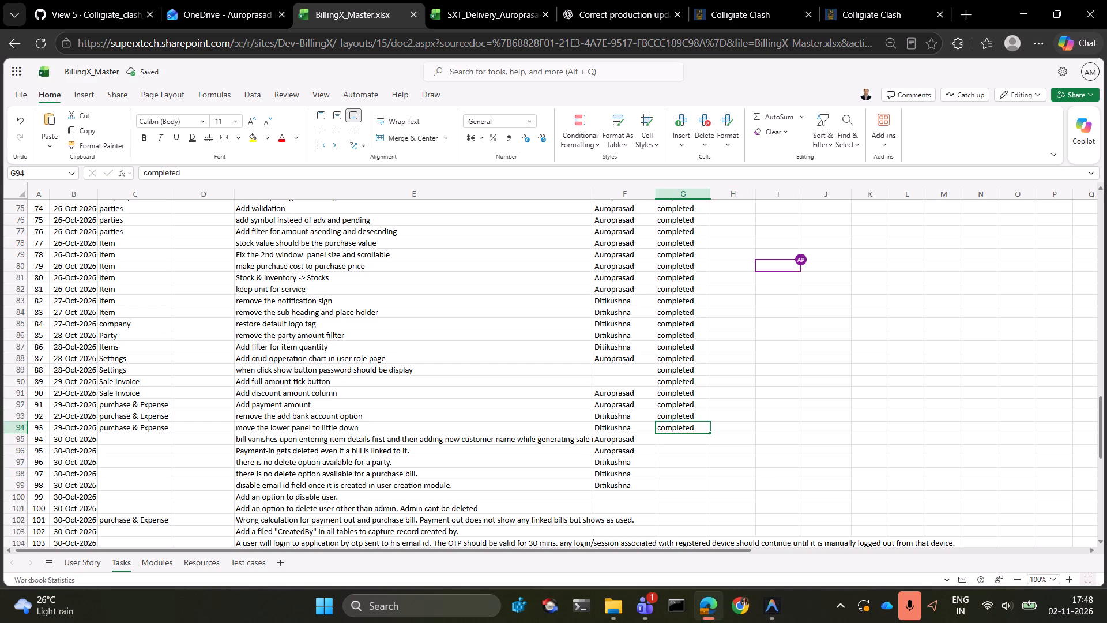
pyautogui.moveTo(710, 433); pyautogui.dragTo(706, 482)
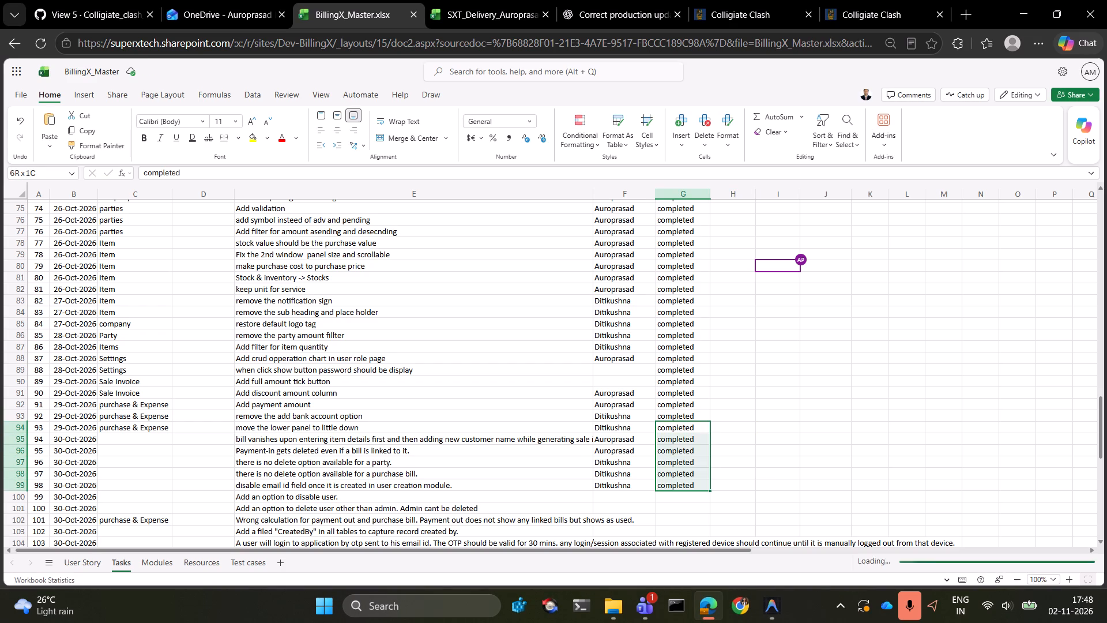
# Fill Auroprasad from F88 down through F90, covering the show button password and full amount tick button tasks.
pyautogui.click(627, 361)
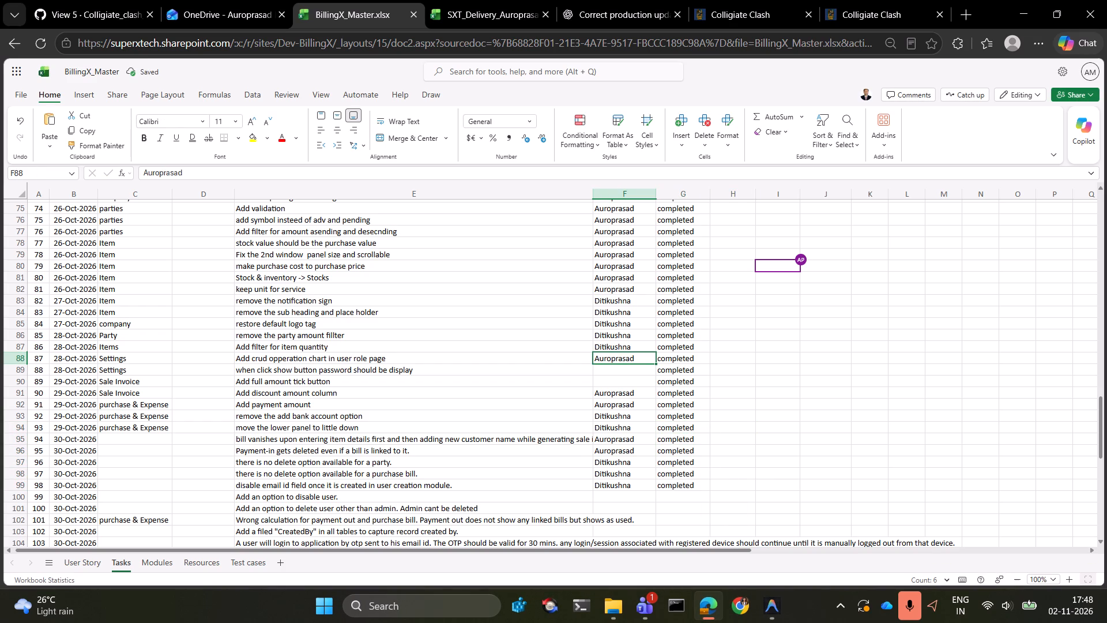
pyautogui.moveTo(656, 364); pyautogui.dragTo(650, 378)
pyautogui.click(781, 434)
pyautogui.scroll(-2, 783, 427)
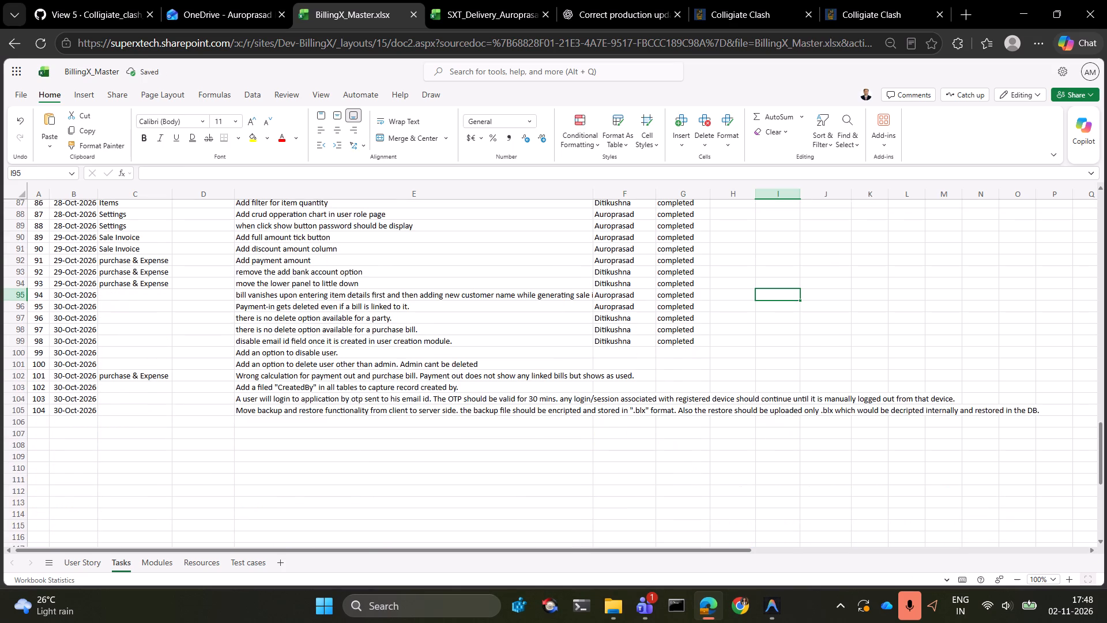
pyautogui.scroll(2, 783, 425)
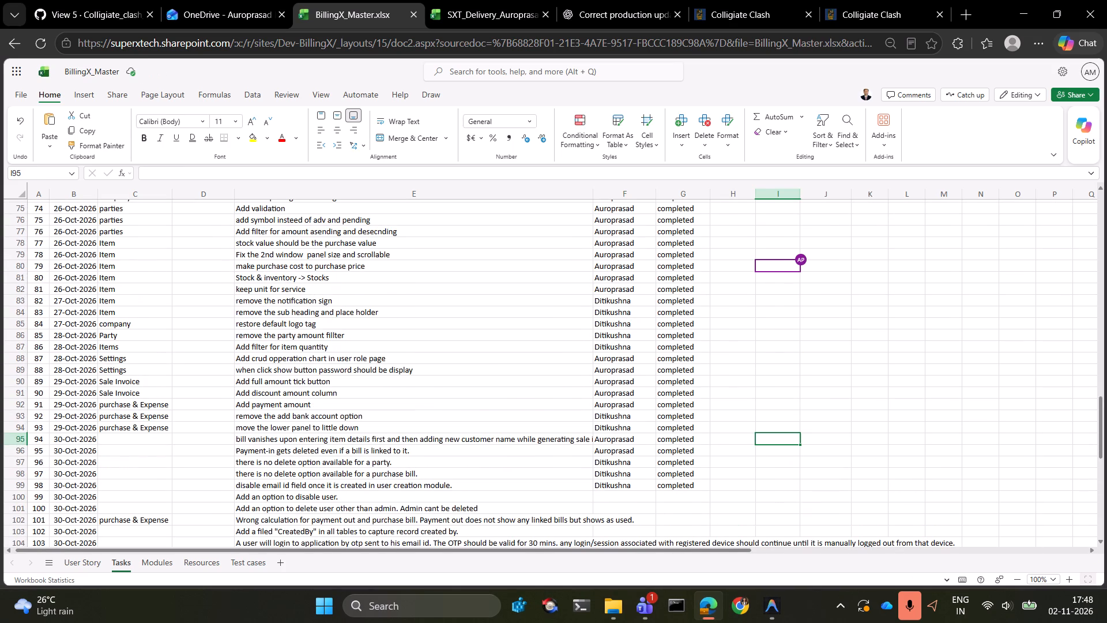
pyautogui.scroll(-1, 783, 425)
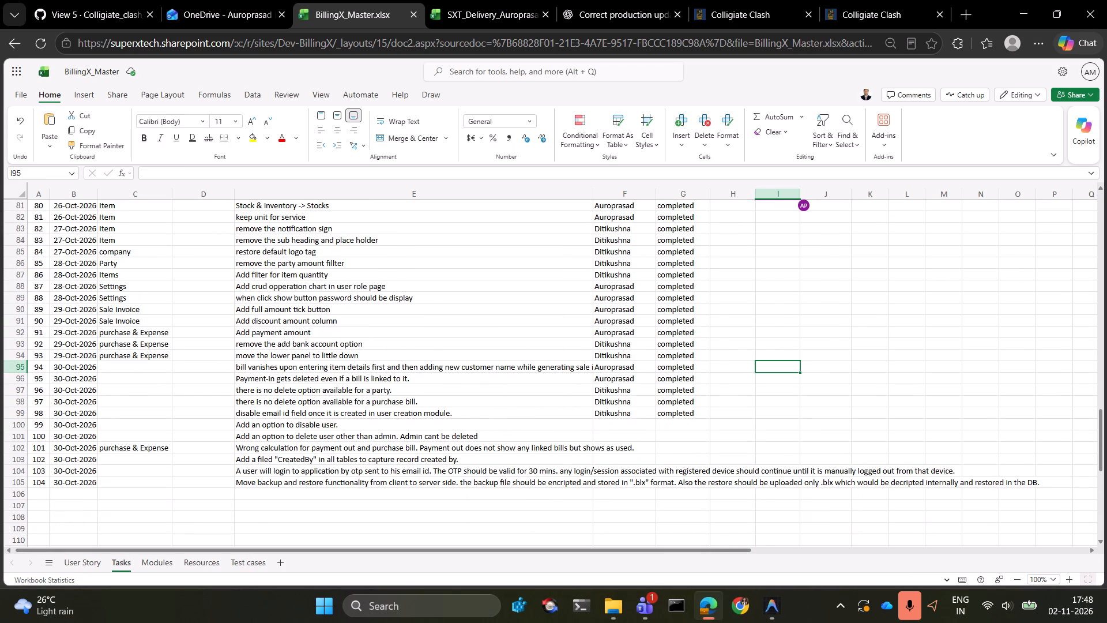
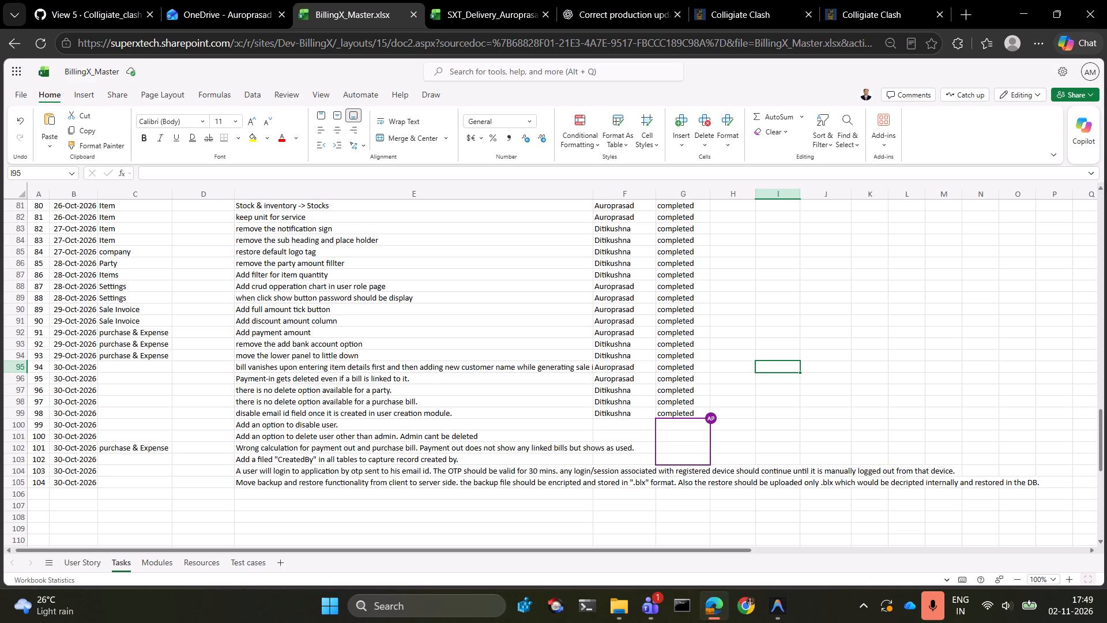
# Copy Ditikushna from F99 into F100 and F101, for the disable user and delete user option tasks.
pyautogui.click(604, 423)
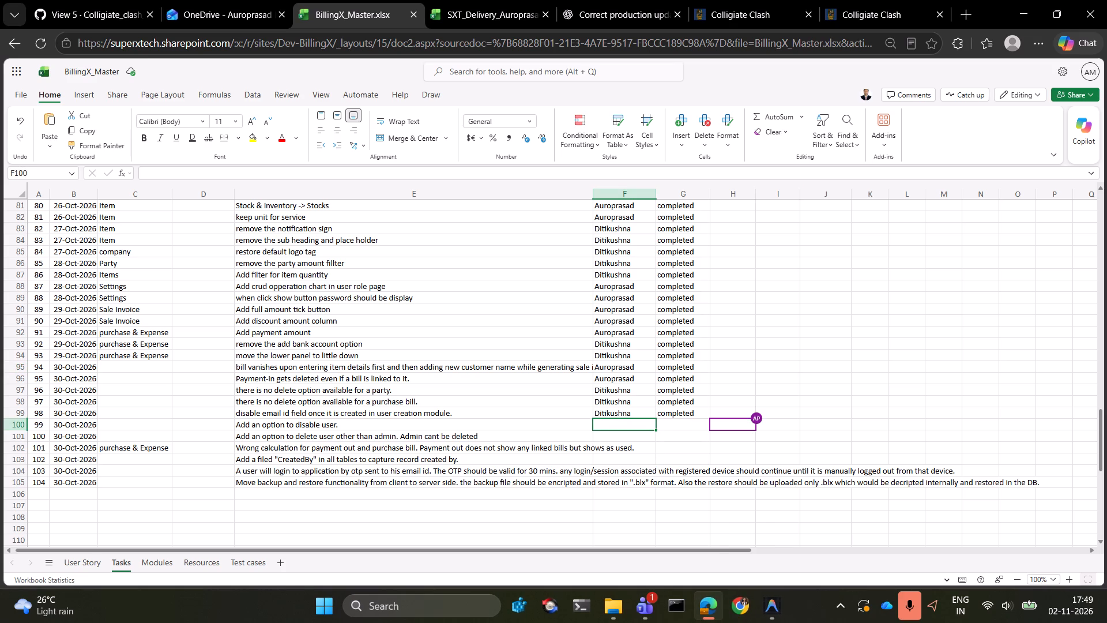
pyautogui.doubleClick(611, 415)
pyautogui.doubleClick(611, 415)
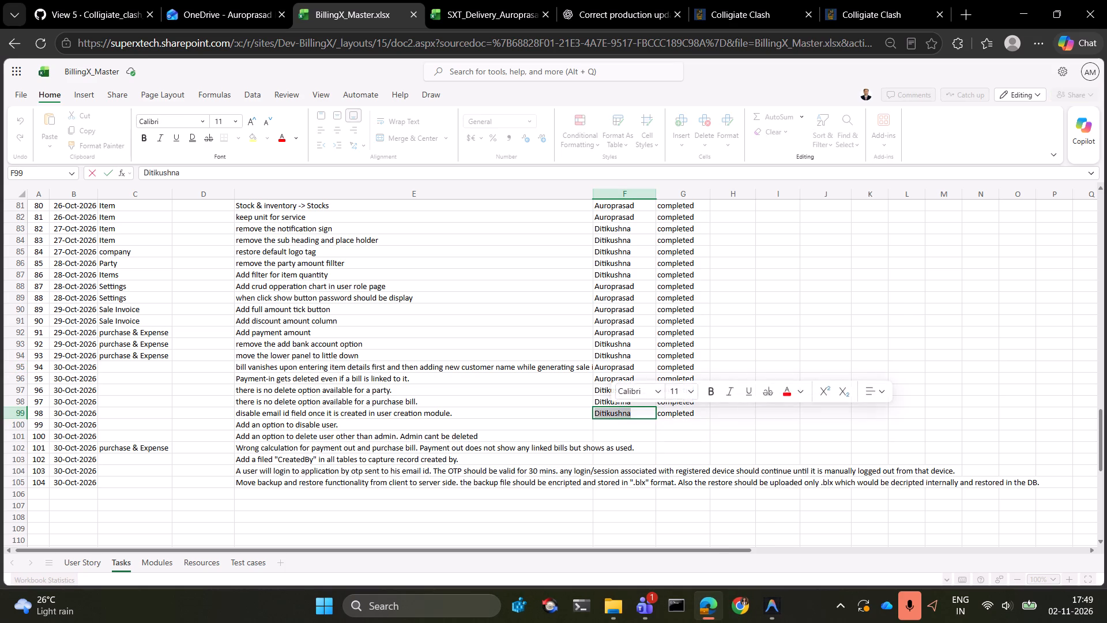
pyautogui.hotkey('ctrl', 'c')
pyautogui.click(609, 424)
pyautogui.hotkey('ctrl', 'v')
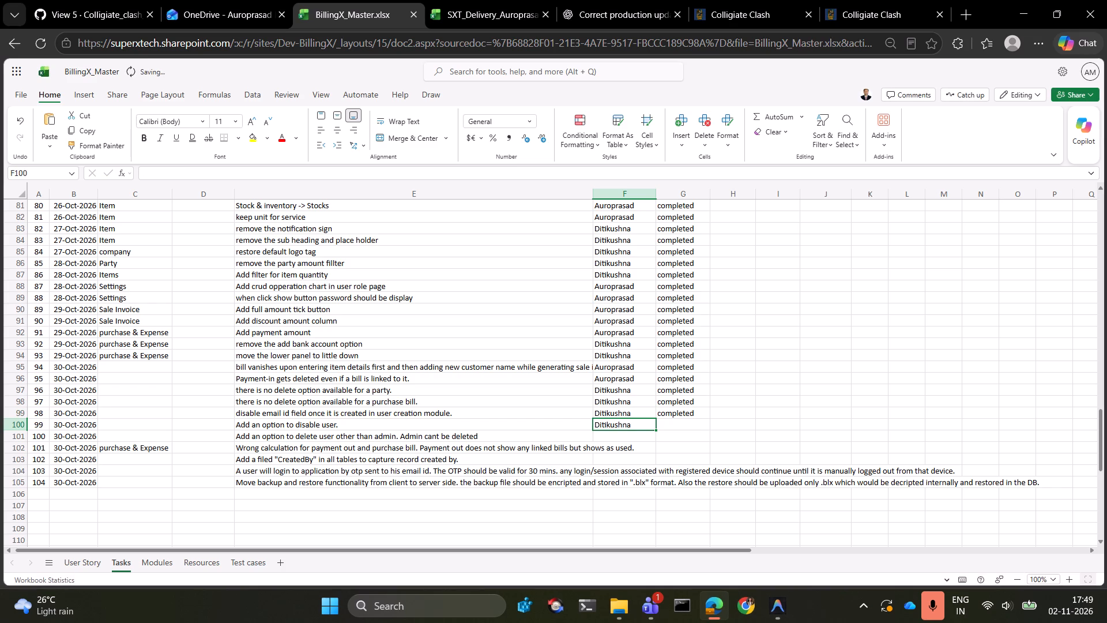
pyautogui.click(611, 439)
pyautogui.hotkey('ctrl', 'v')
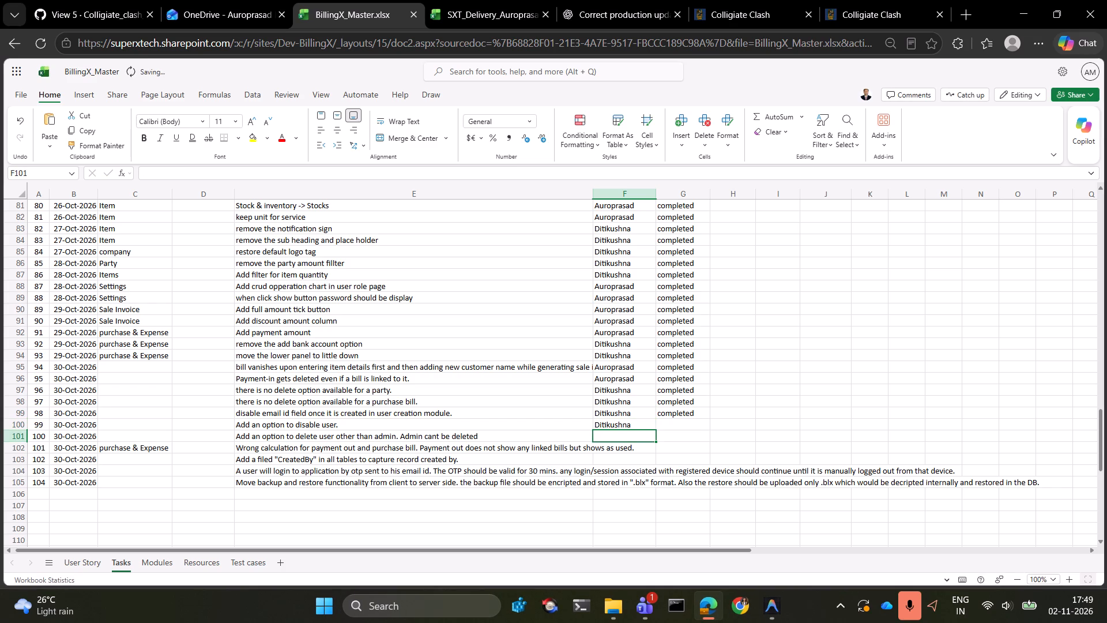
pyautogui.click(673, 421)
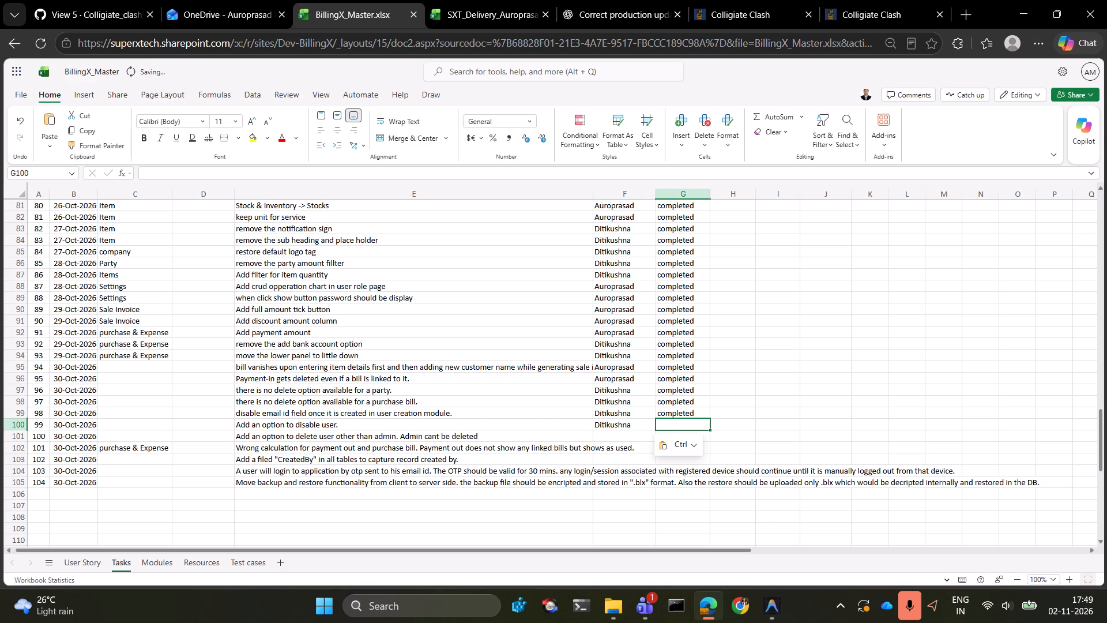
pyautogui.doubleClick(624, 433)
pyautogui.hotkey('ctrl', 'v')
# Enter the status inprogress in G100 for the disable user task and fill it down to G101.
pyautogui.click(669, 425)
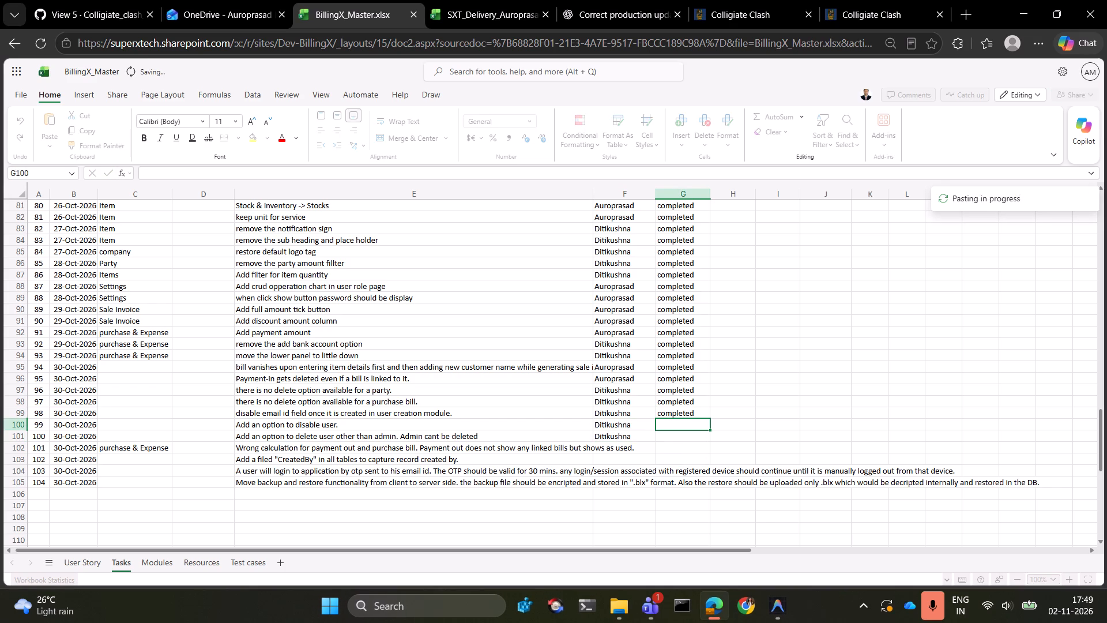
pyautogui.write('in')
pyautogui.write('progress')
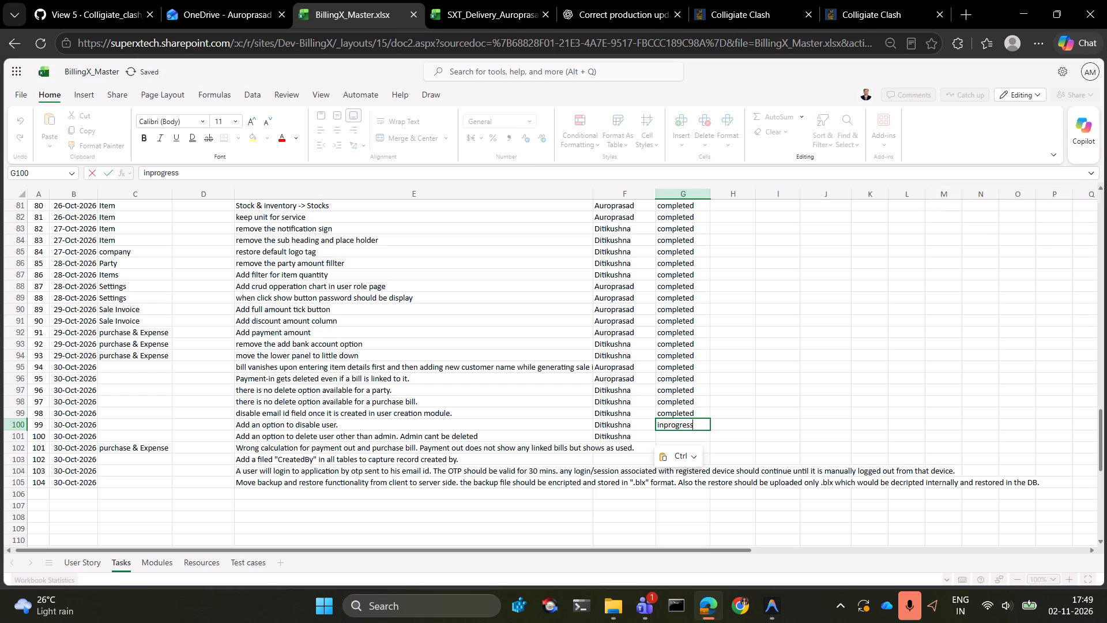
pyautogui.click(795, 399)
pyautogui.click(691, 426)
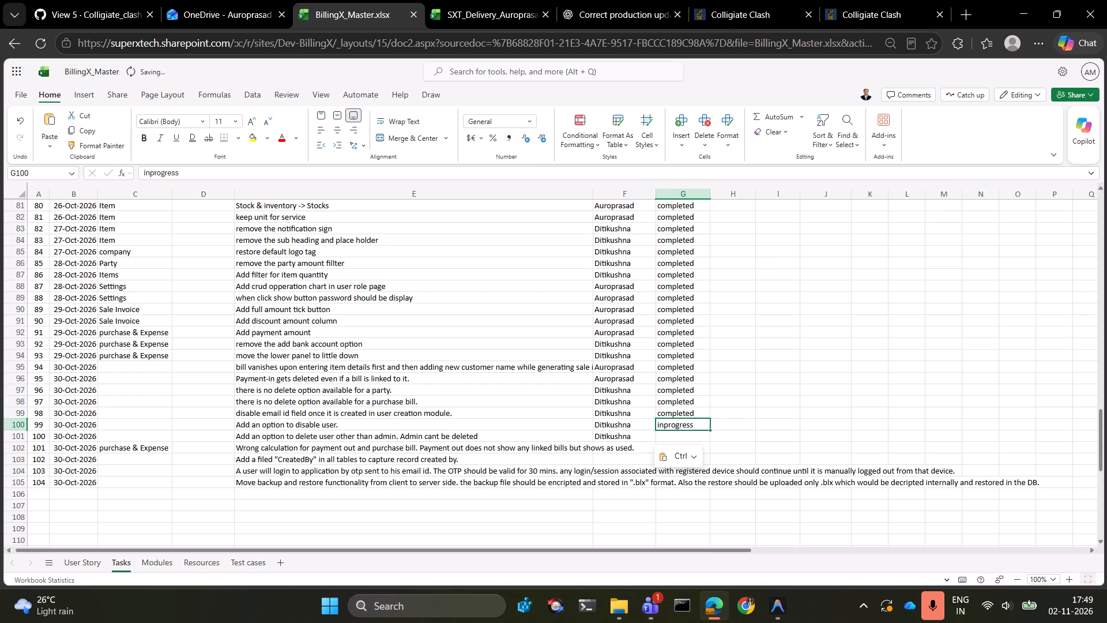
pyautogui.click(711, 431)
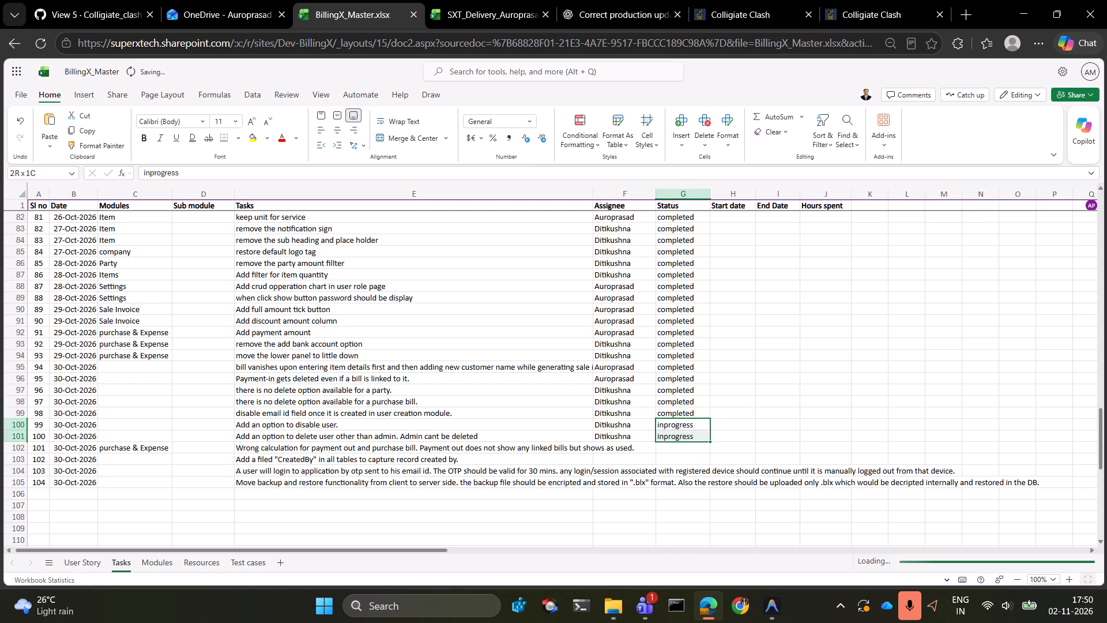
# Enter Soubhagya as assignee in F102 for the wrong payment out calculation task and fill it down through F105.
pyautogui.tripleClick(637, 448)
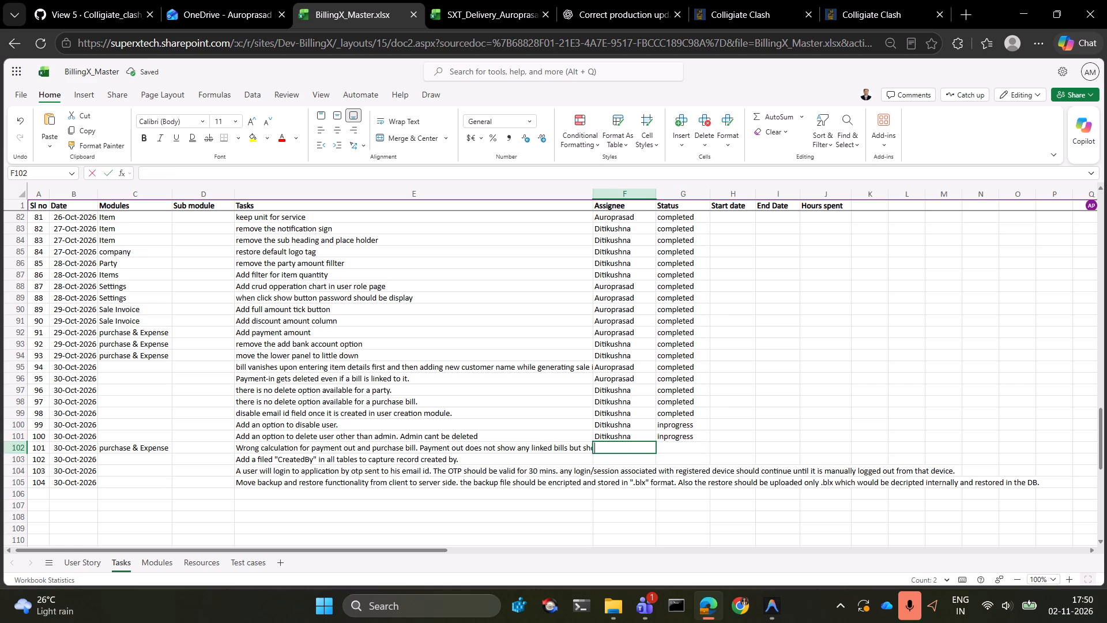
pyautogui.write('Soubhav')
pyautogui.press('BackSpace')
pyautogui.write('gya')
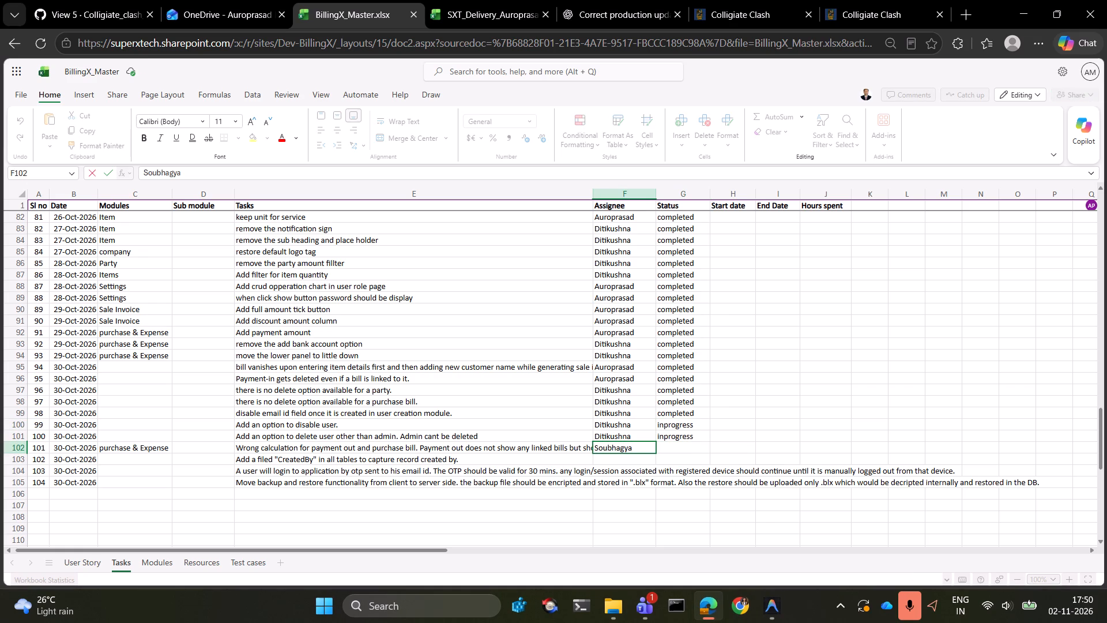
pyautogui.click(643, 457)
pyautogui.click(643, 451)
pyautogui.moveTo(655, 453); pyautogui.dragTo(656, 454)
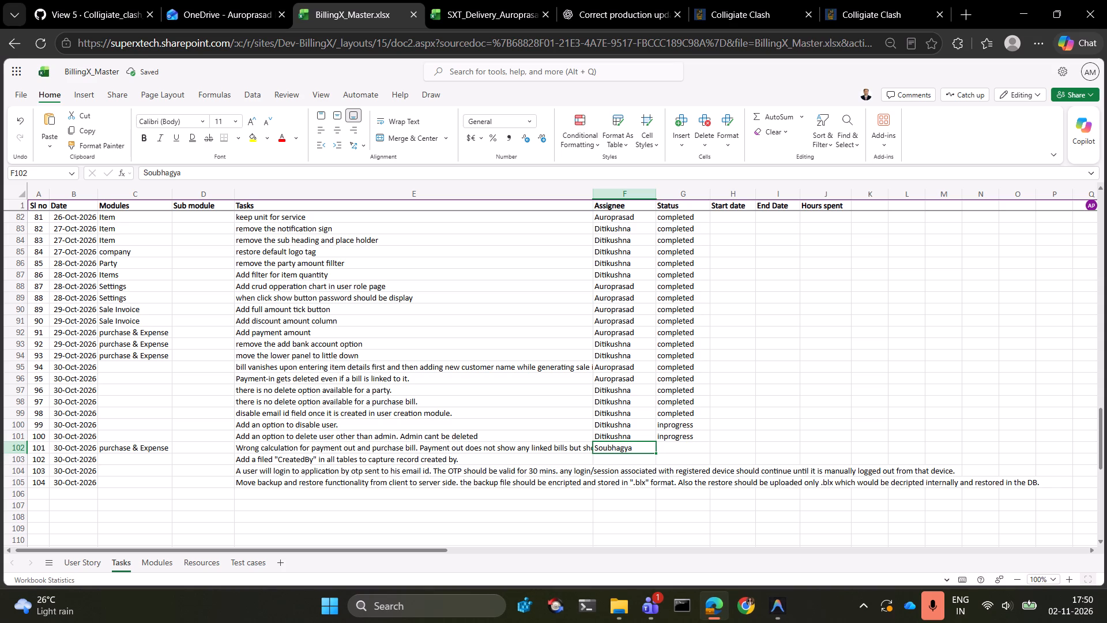
pyautogui.moveTo(656, 454); pyautogui.dragTo(651, 478)
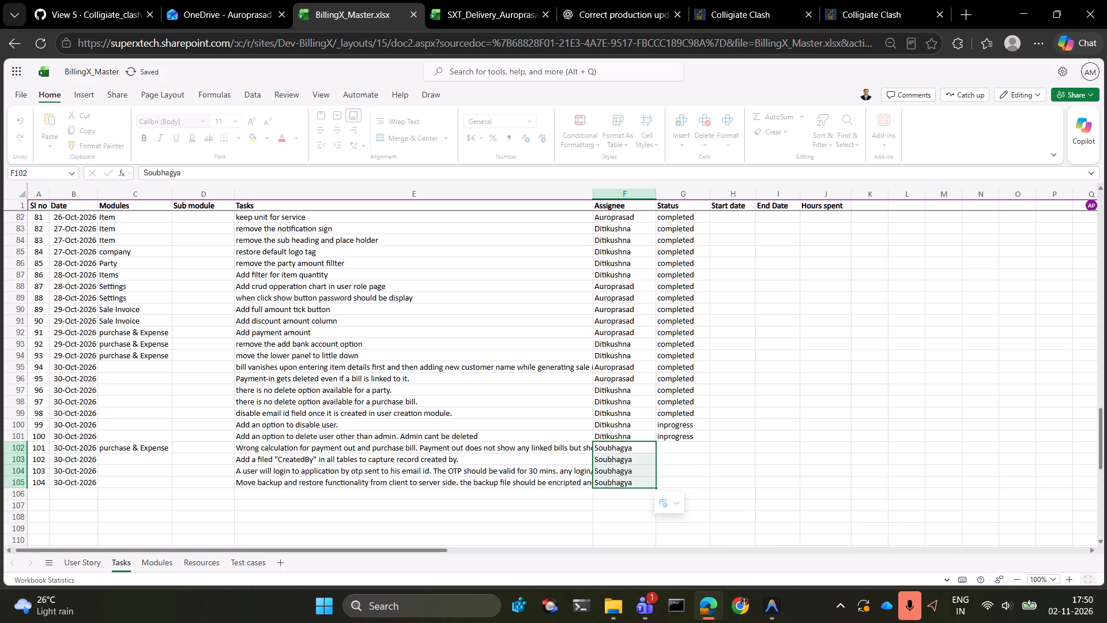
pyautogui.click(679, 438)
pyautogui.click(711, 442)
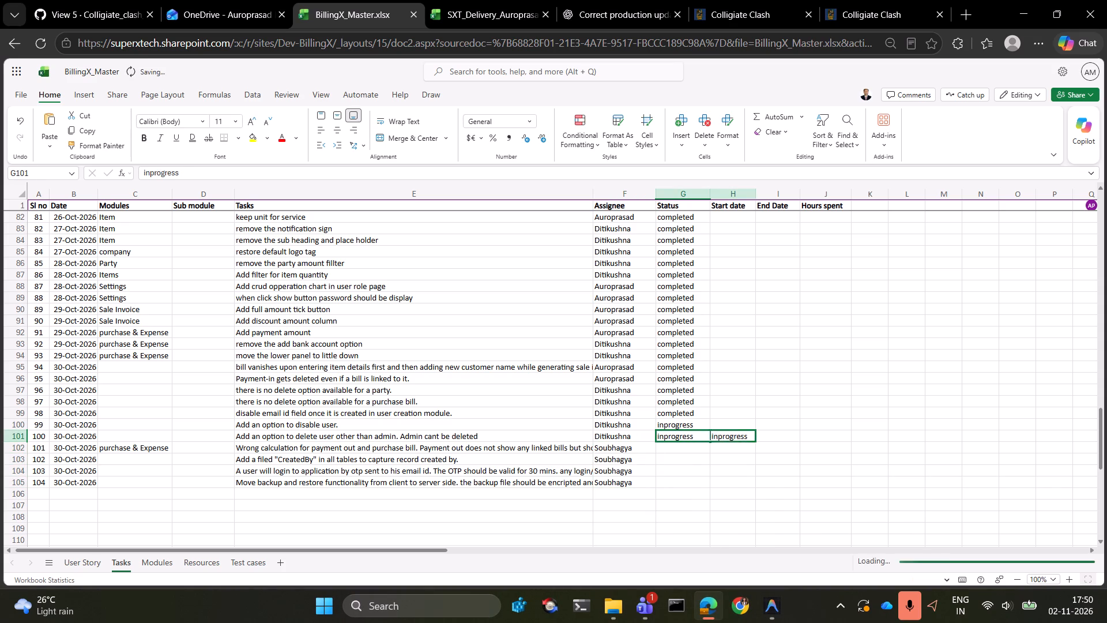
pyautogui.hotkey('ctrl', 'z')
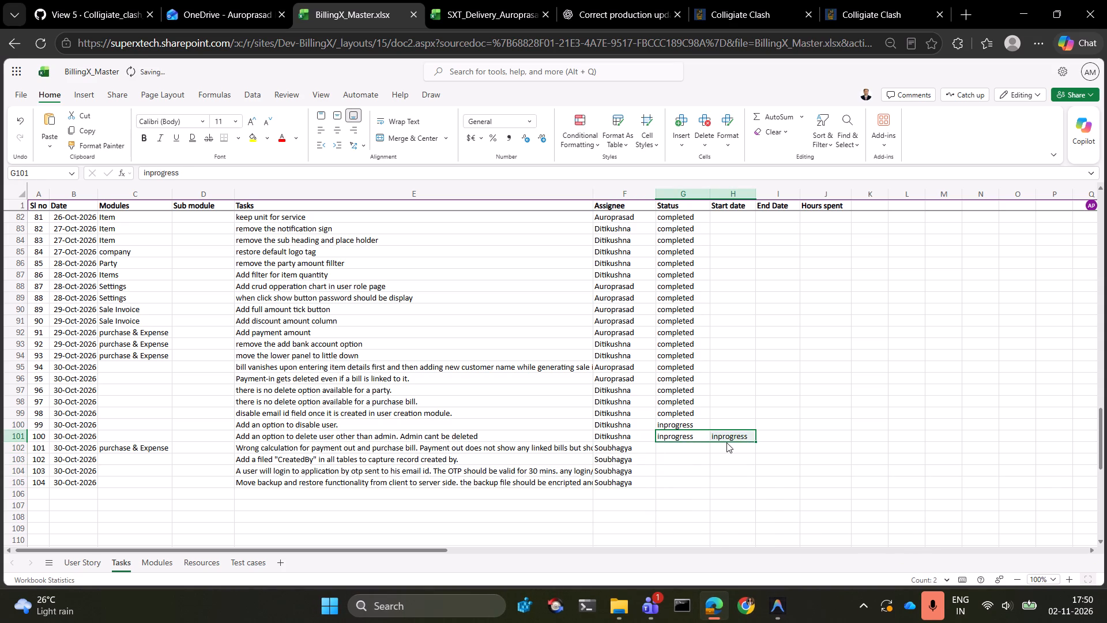
# Fill the inprogress status from G101 down through G105, covering the last four tasks.
pyautogui.click(694, 438)
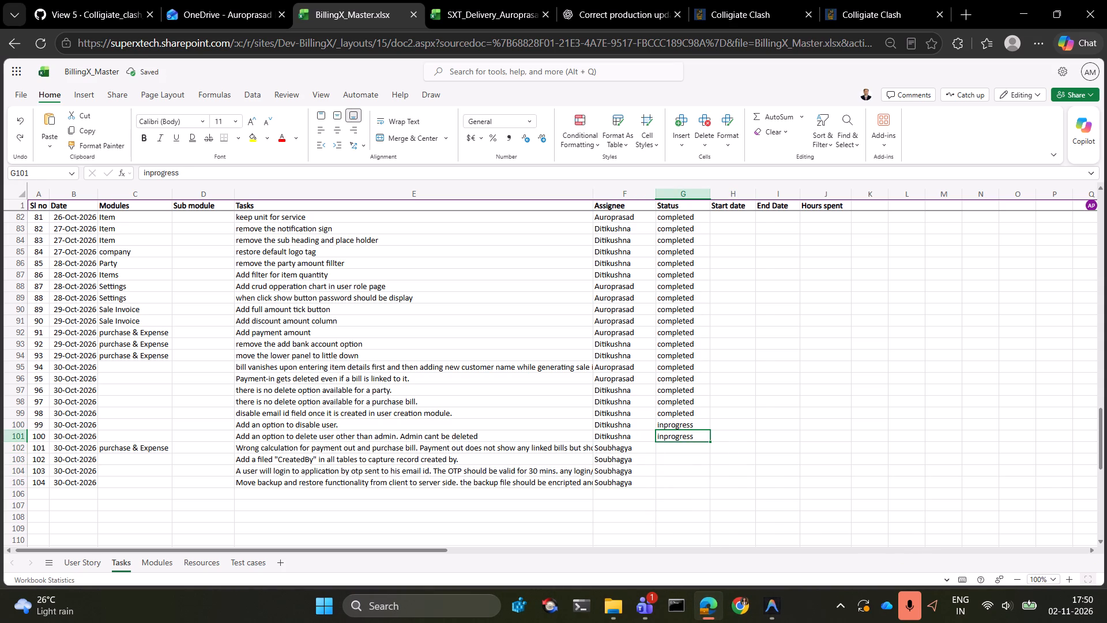
pyautogui.moveTo(710, 441); pyautogui.dragTo(706, 476)
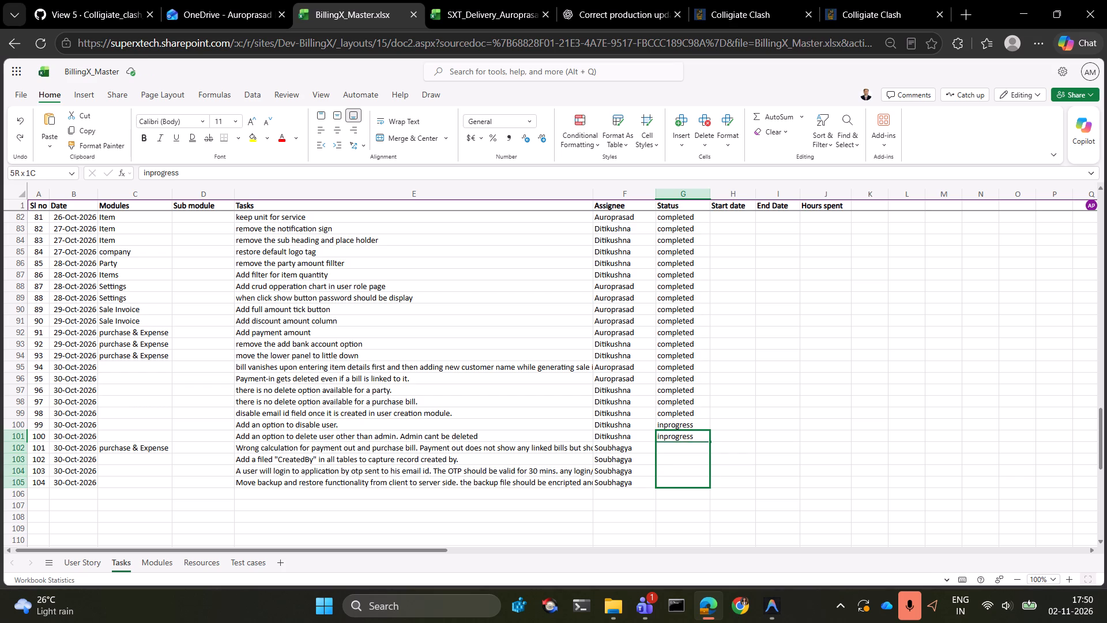
pyautogui.click(771, 475)
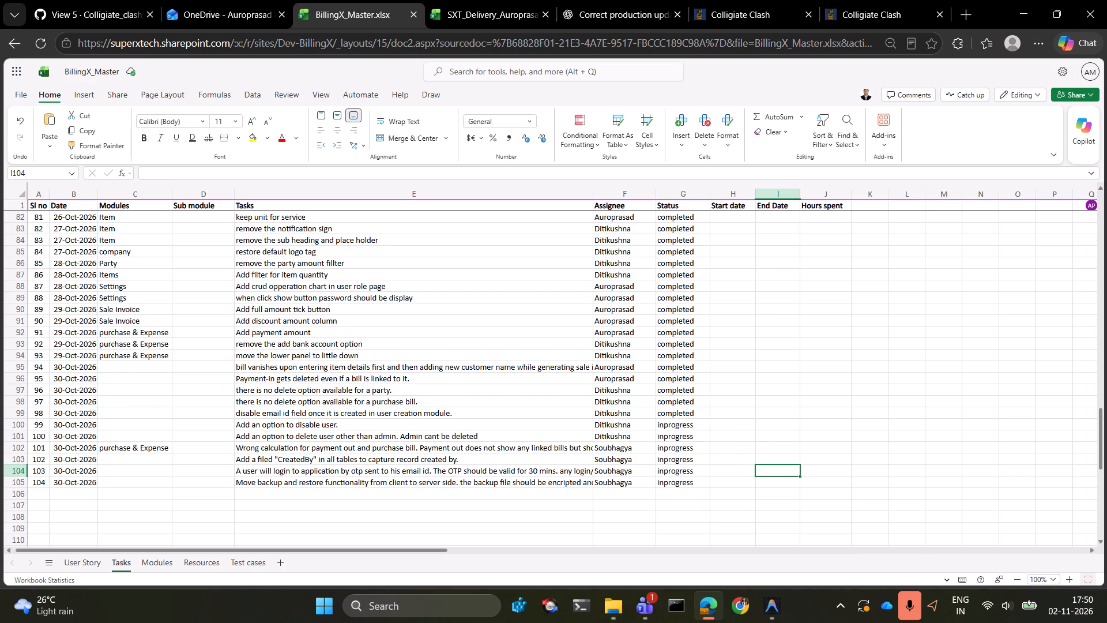
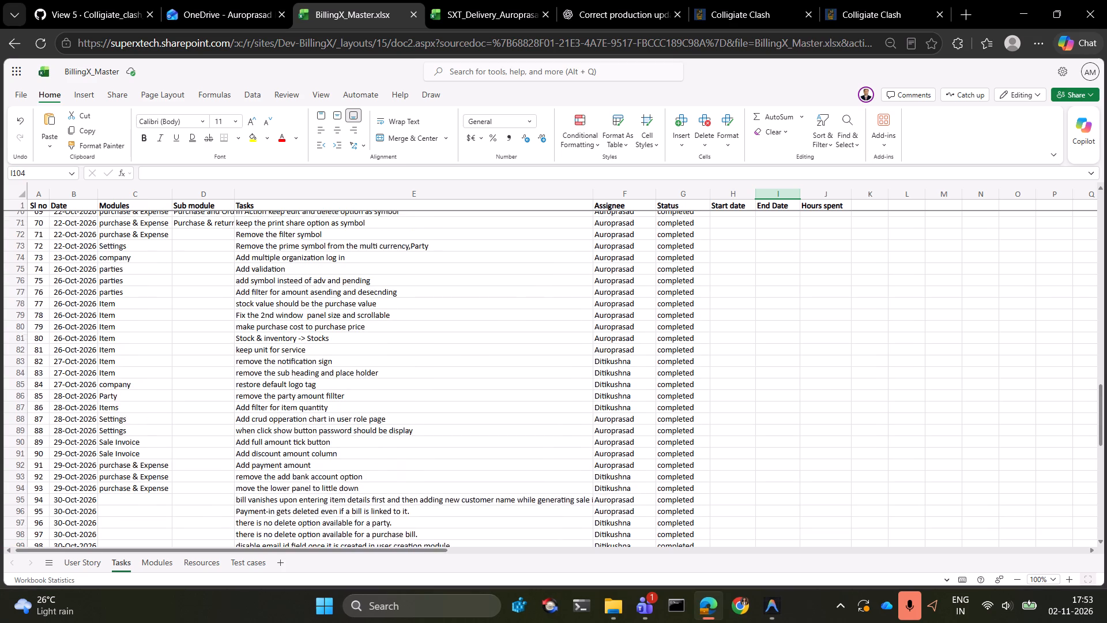
# Review the Assignee and Status columns across the task rows for missing entries.
pyautogui.scroll(-2, 457, 403)
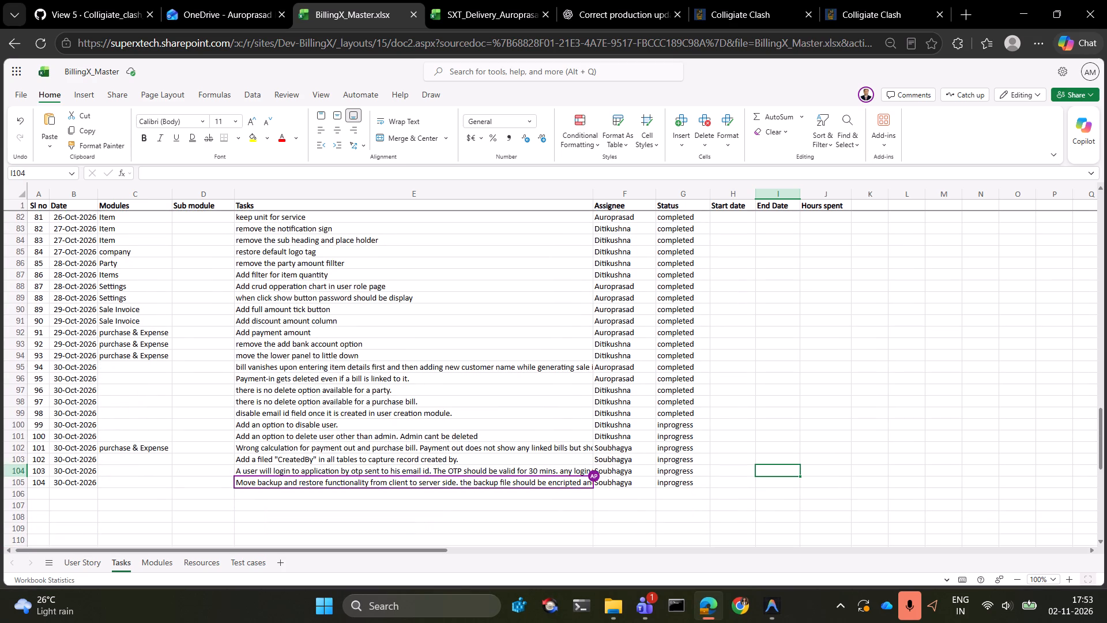
pyautogui.scroll(6, 489, 413)
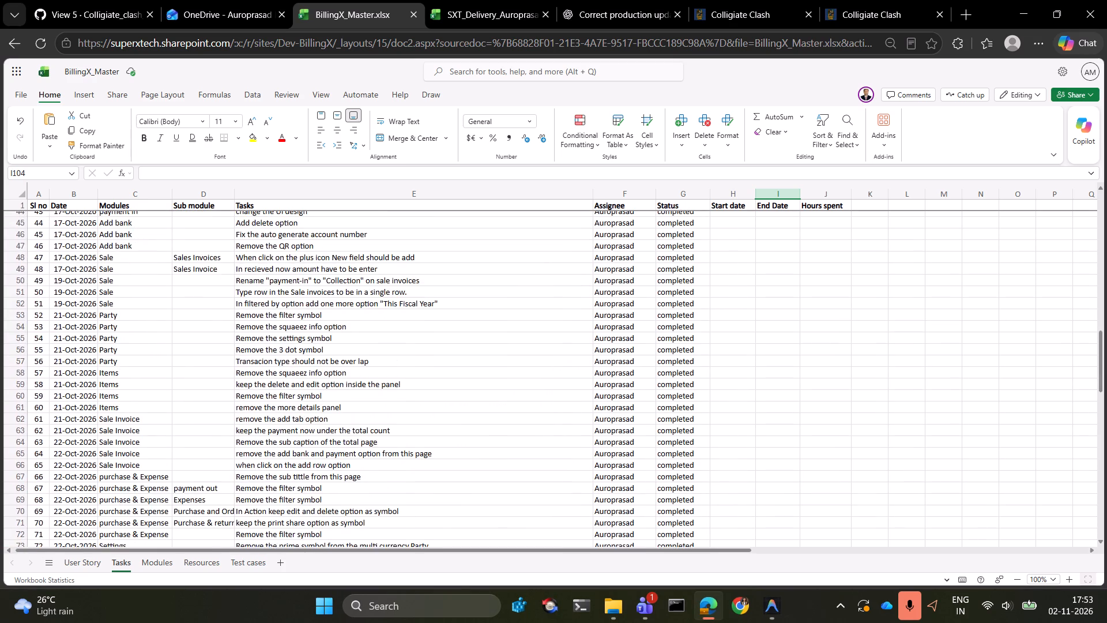
pyautogui.scroll(5, 489, 413)
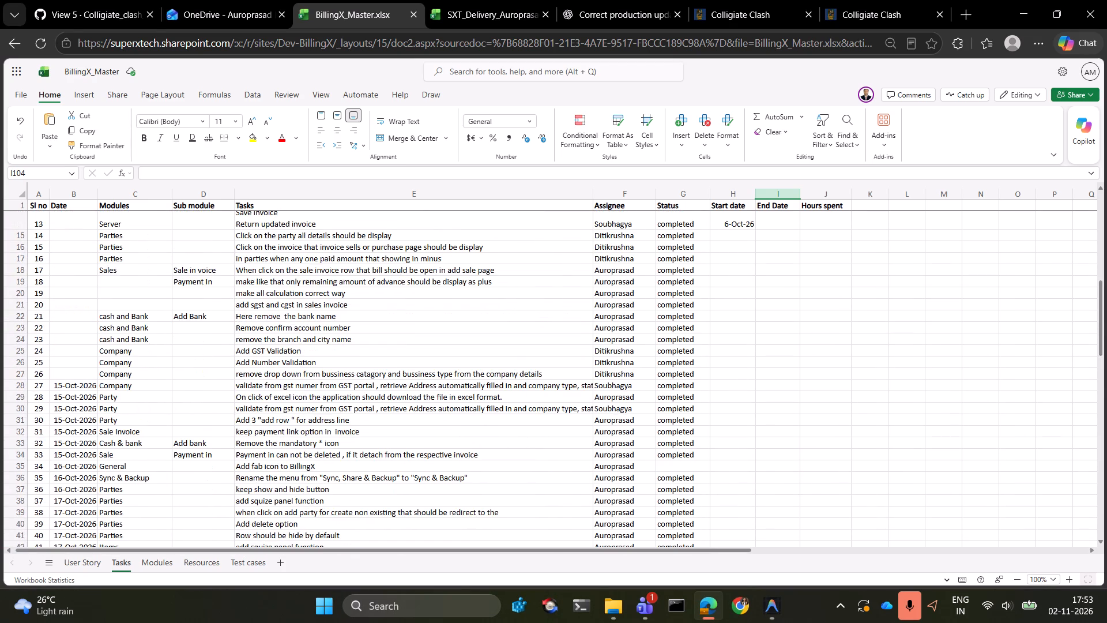
pyautogui.scroll(-4, 489, 413)
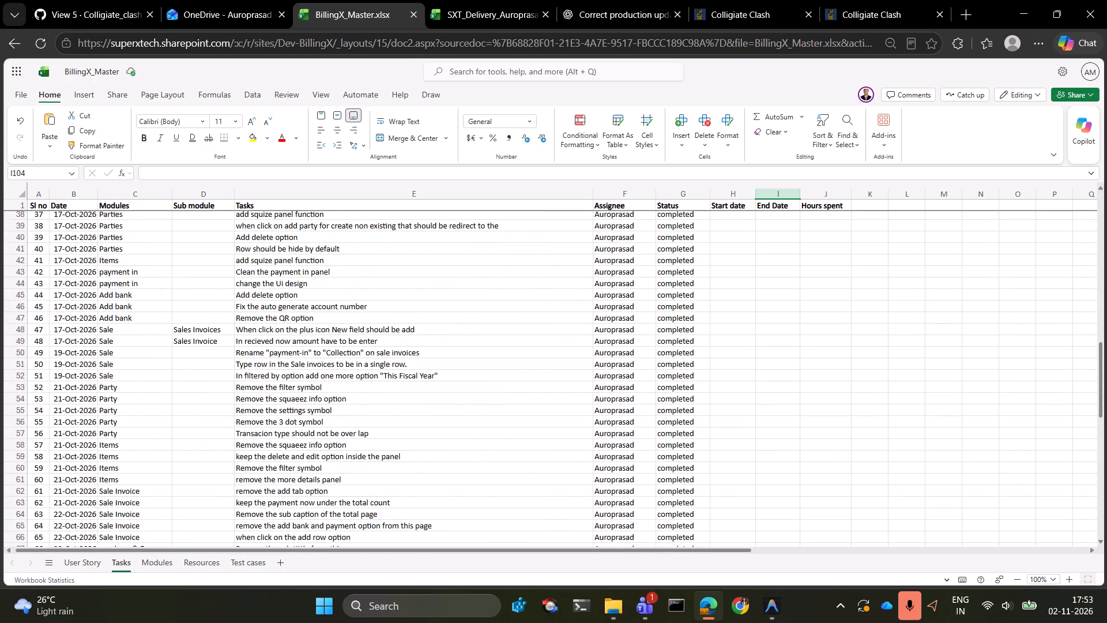
pyautogui.scroll(-7, 489, 413)
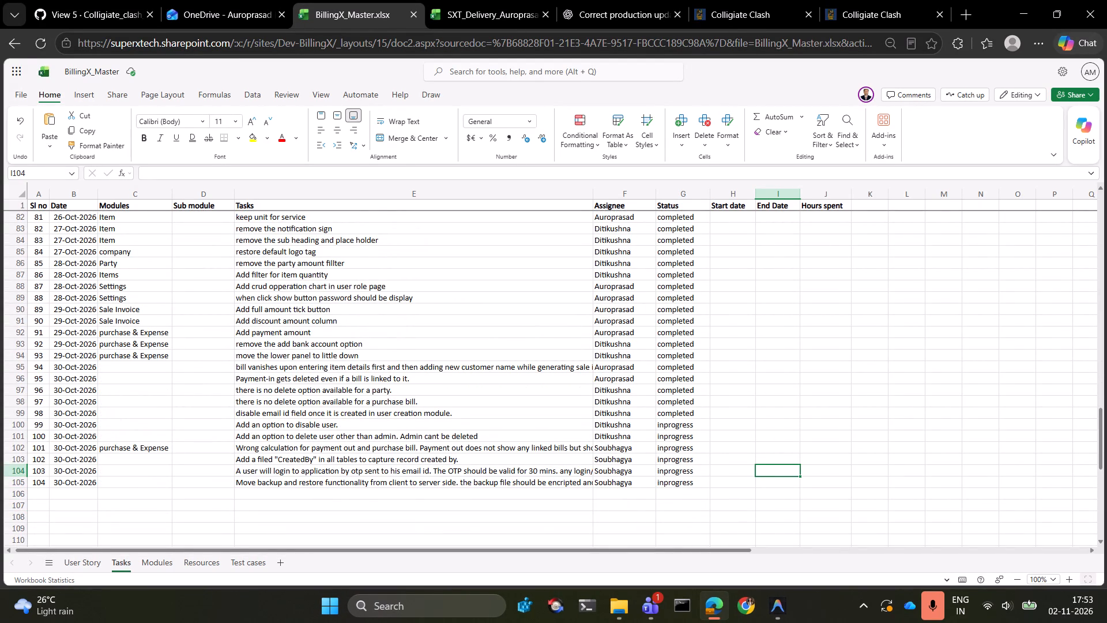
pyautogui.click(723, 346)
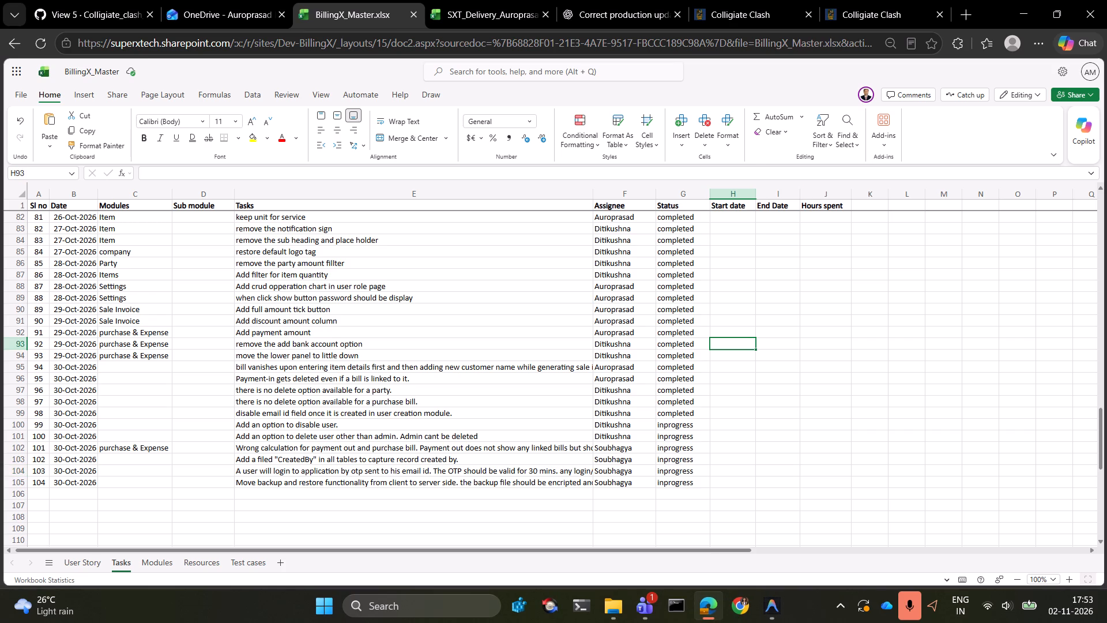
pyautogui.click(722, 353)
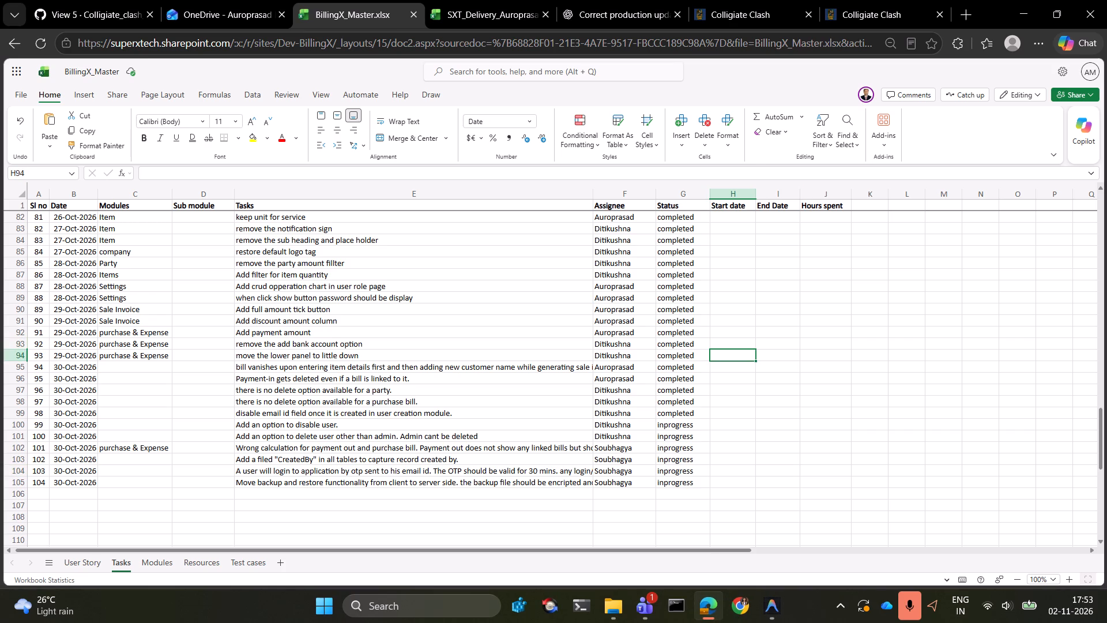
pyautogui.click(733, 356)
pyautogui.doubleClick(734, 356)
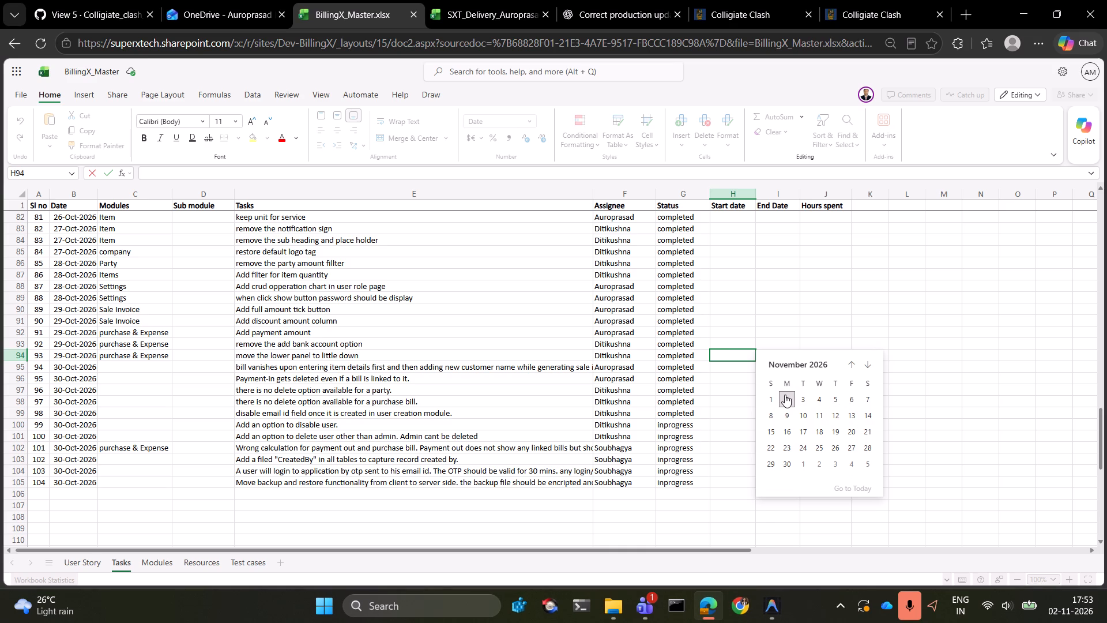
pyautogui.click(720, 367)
# Enter the start date 2-Nov-26 in H95 and fill the same date down through H101 without incrementing it.
pyautogui.click(720, 367)
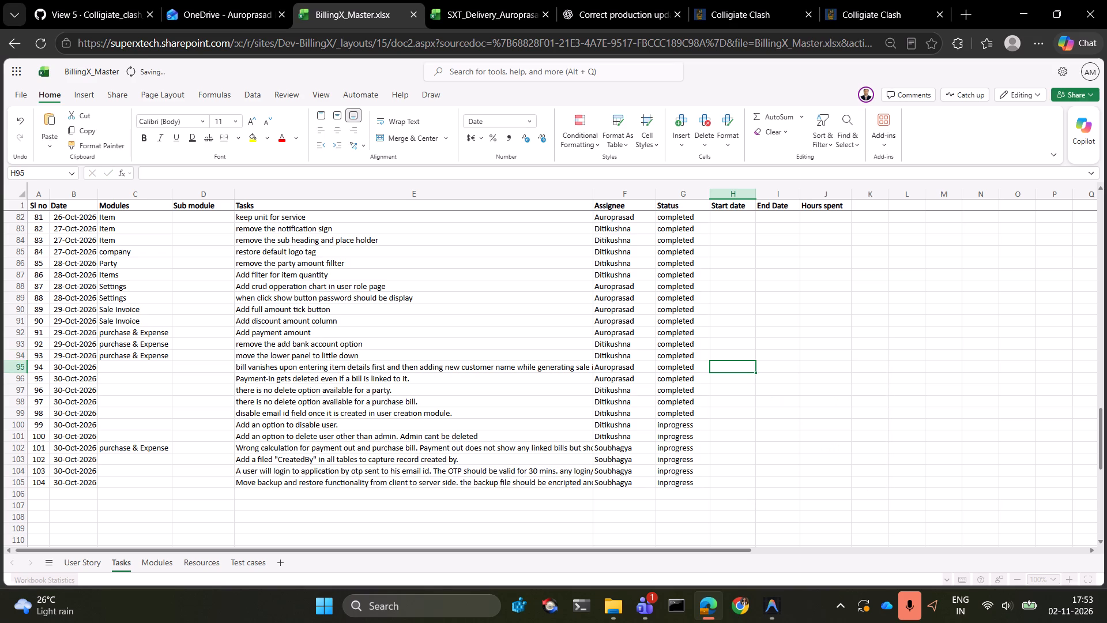
pyautogui.click(720, 367)
pyautogui.doubleClick(720, 367)
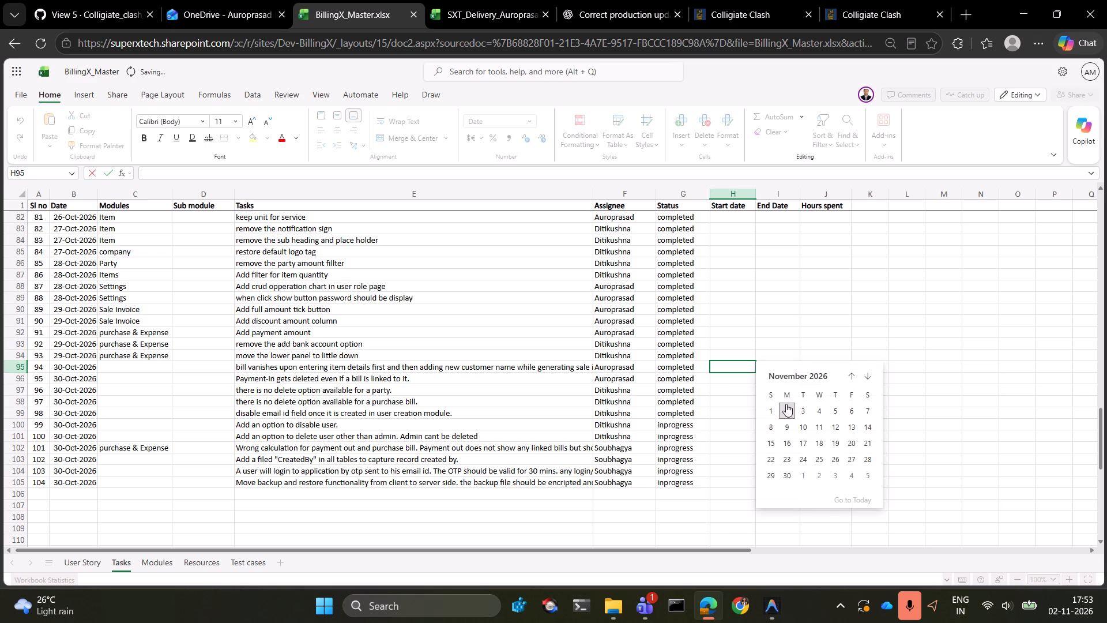
pyautogui.click(786, 407)
pyautogui.moveTo(754, 371); pyautogui.dragTo(755, 379)
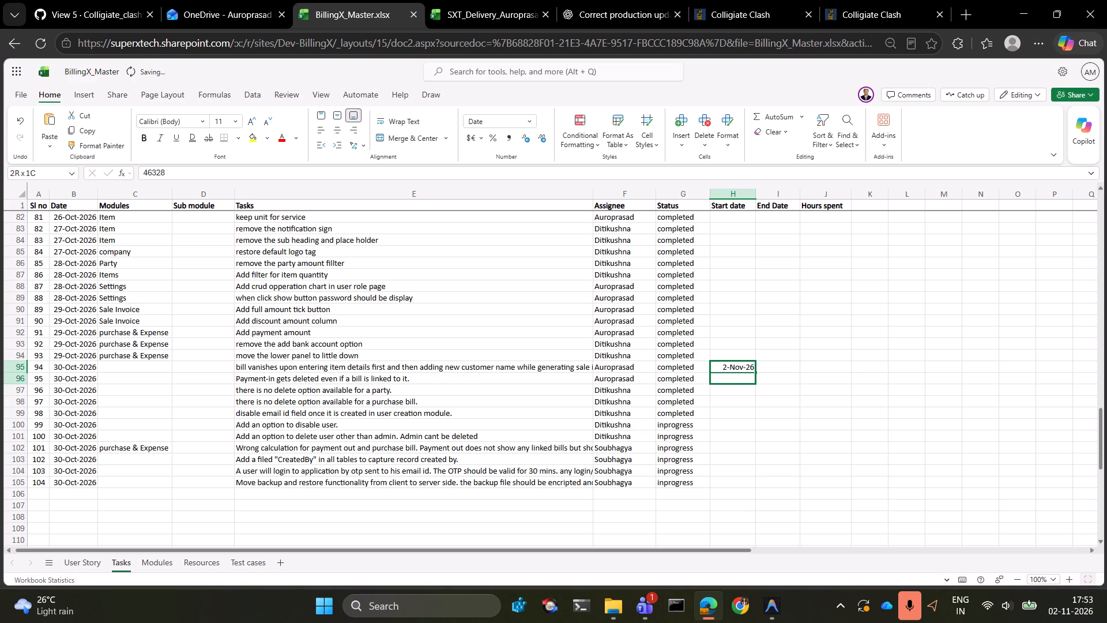
pyautogui.moveTo(755, 379); pyautogui.dragTo(760, 401)
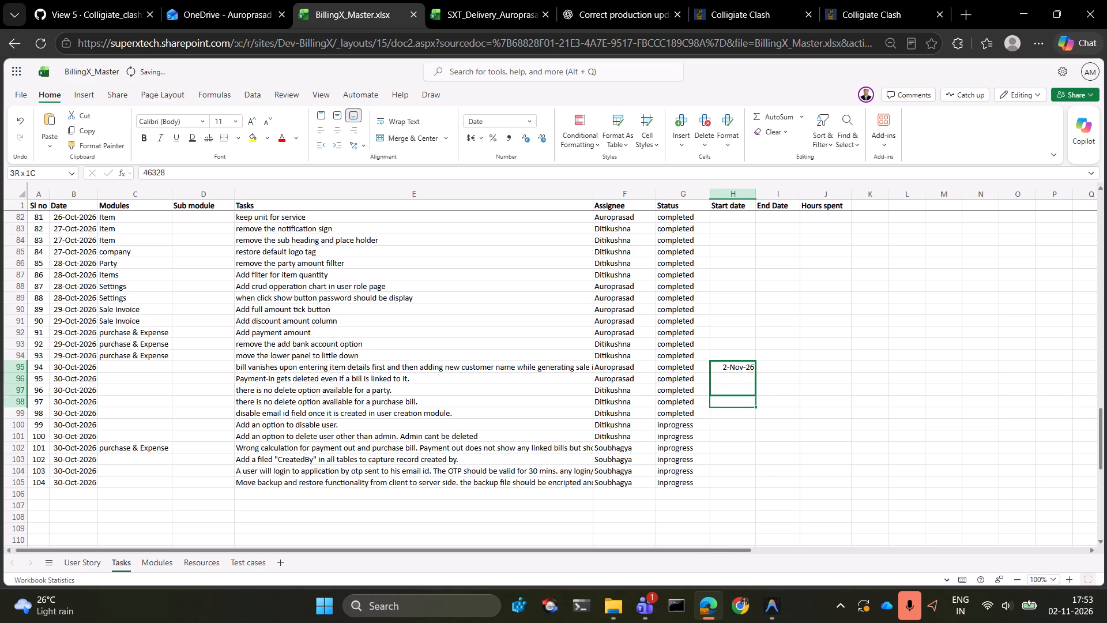
pyautogui.moveTo(760, 401); pyautogui.dragTo(761, 436)
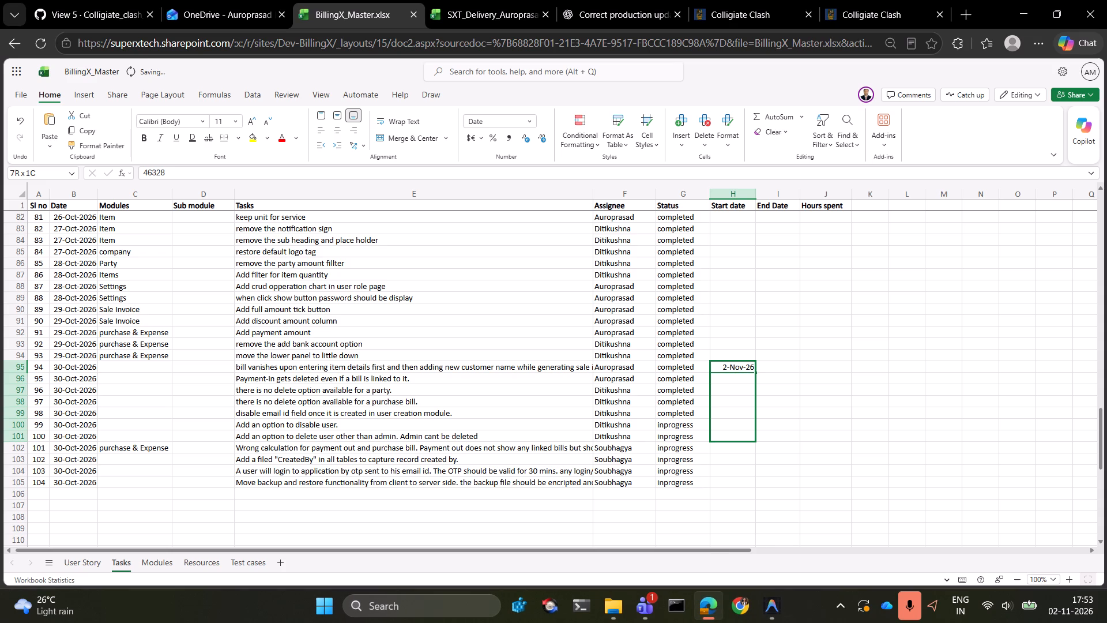
pyautogui.moveTo(761, 436); pyautogui.dragTo(761, 437)
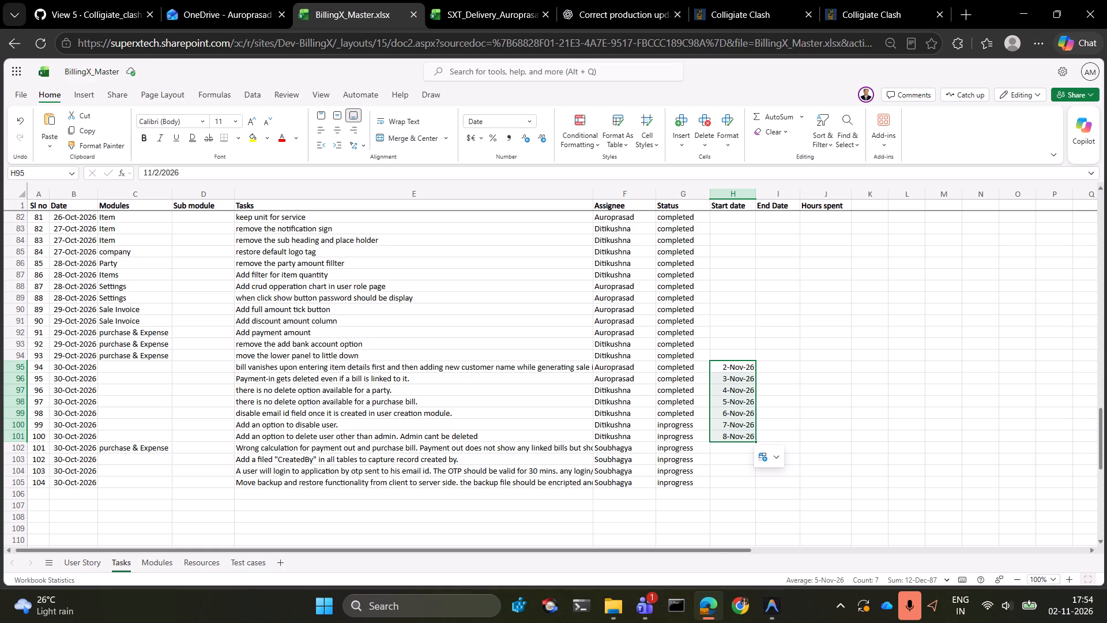
pyautogui.click(776, 459)
pyautogui.click(770, 480)
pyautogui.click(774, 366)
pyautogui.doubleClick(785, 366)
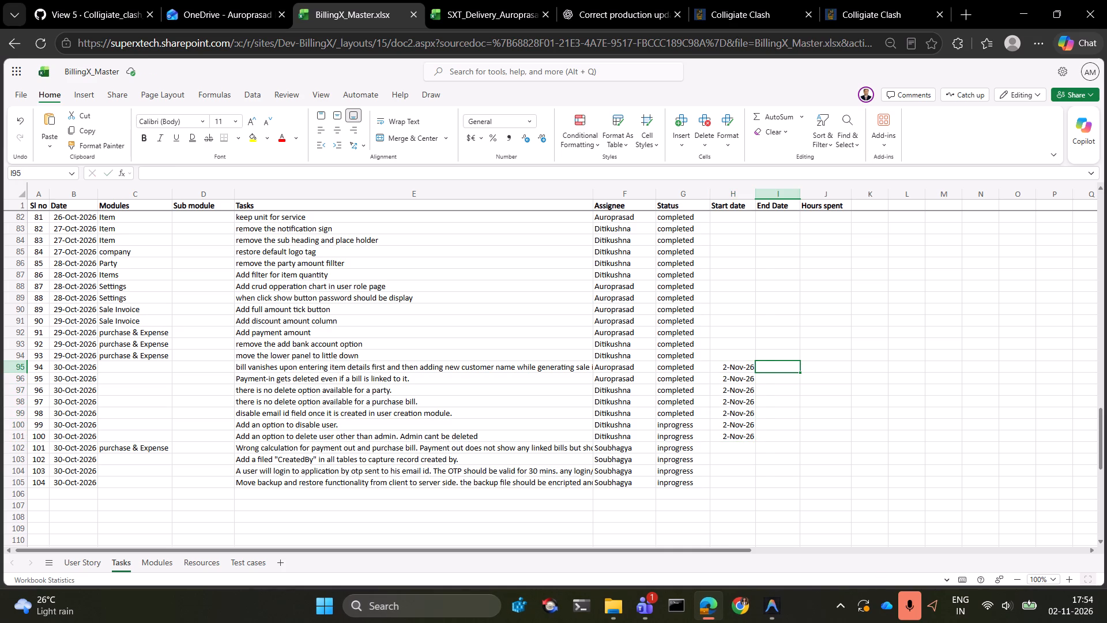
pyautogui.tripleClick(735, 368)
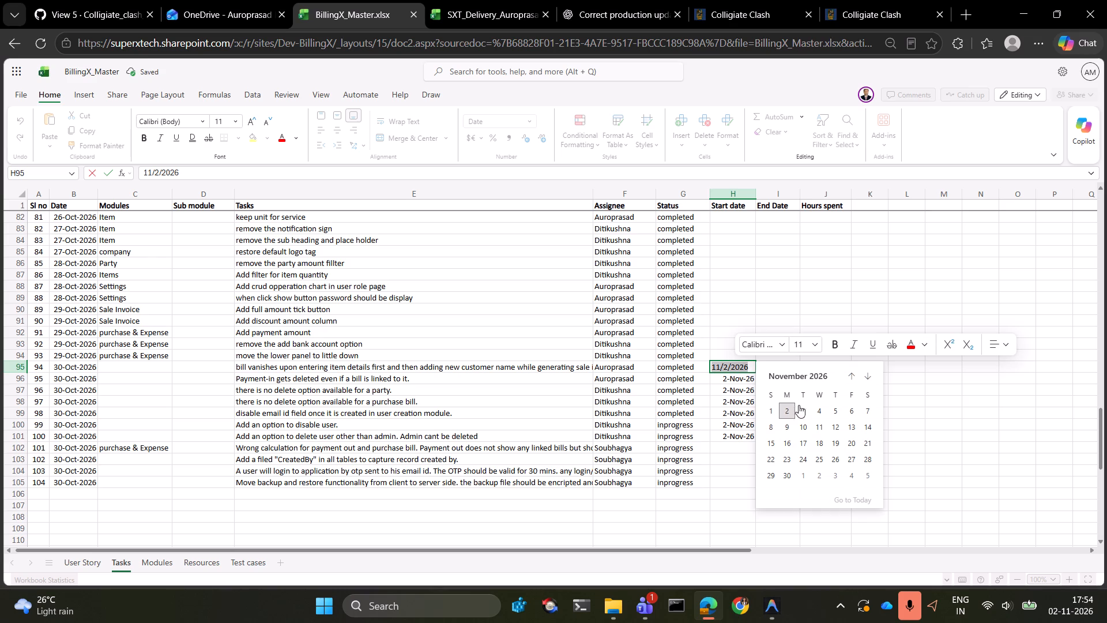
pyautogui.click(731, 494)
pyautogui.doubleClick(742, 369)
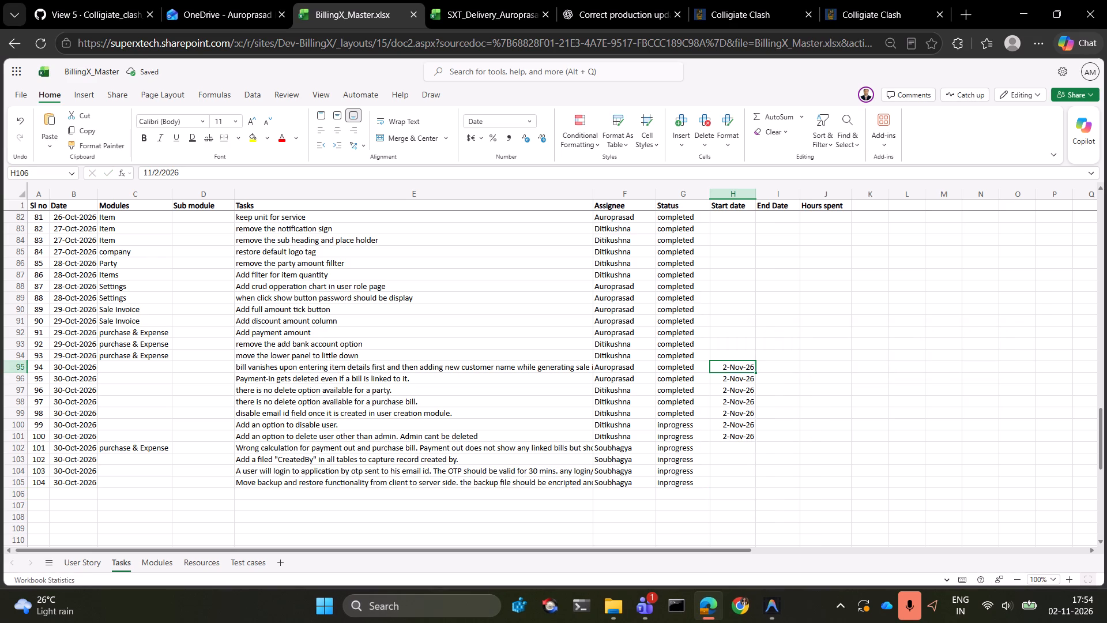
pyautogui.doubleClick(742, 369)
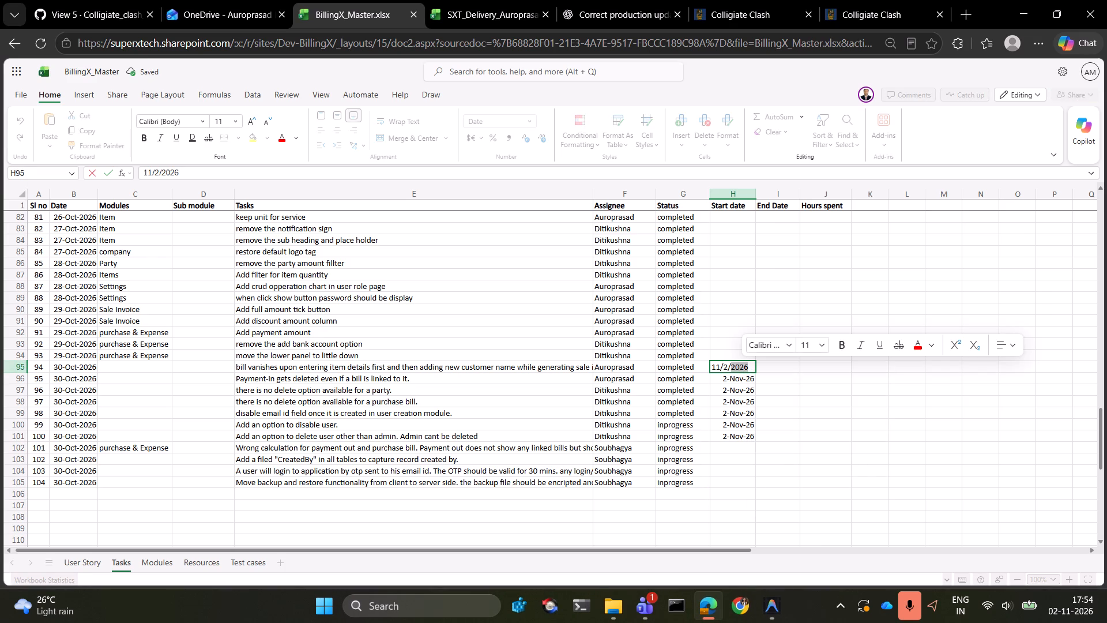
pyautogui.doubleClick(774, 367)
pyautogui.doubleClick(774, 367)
# Copy the start date from H95 into End Date cell I95 and fill the same date down through I99 without incrementing it.
pyautogui.tripleClick(739, 368)
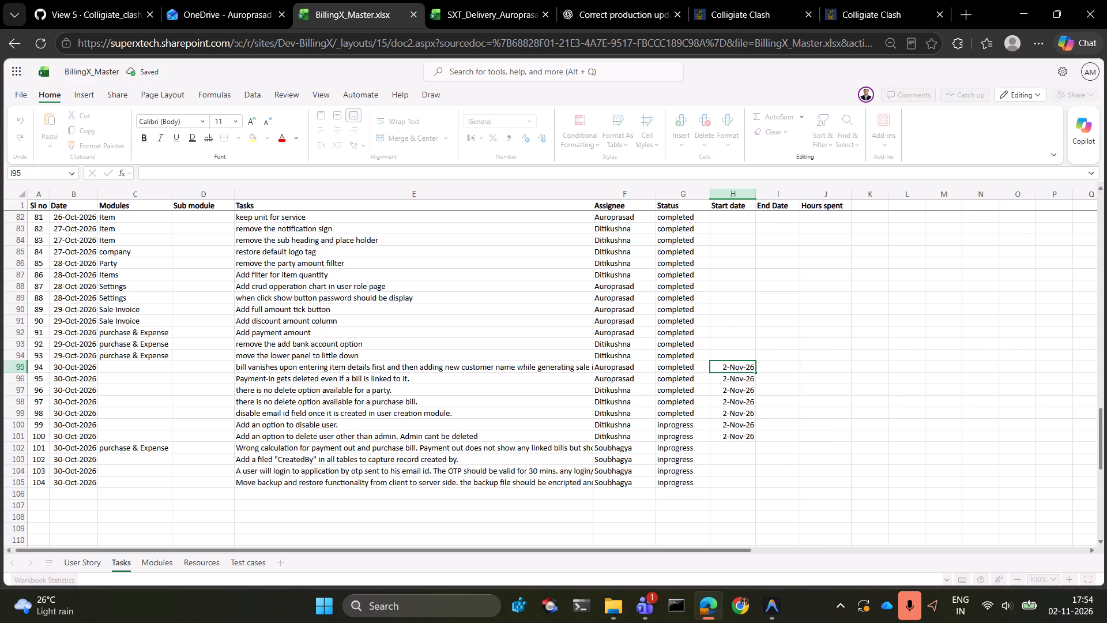
pyautogui.hotkey('ctrl', 'c')
pyautogui.click(781, 367)
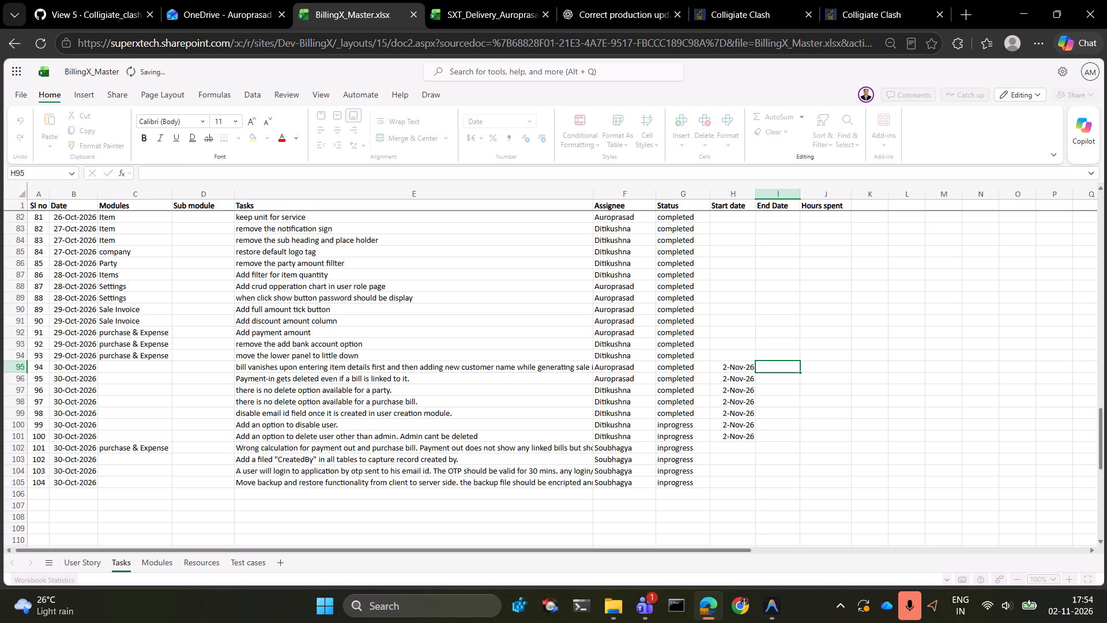
pyautogui.hotkey('ctrl', 'v')
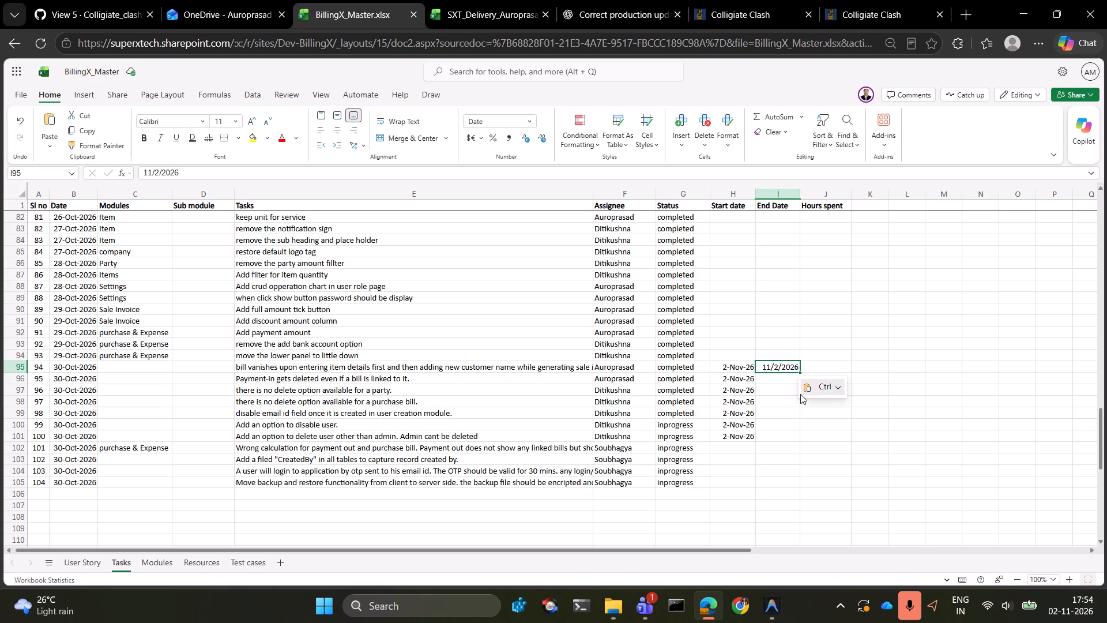
pyautogui.click(786, 391)
pyautogui.click(785, 366)
pyautogui.moveTo(801, 373); pyautogui.dragTo(797, 397)
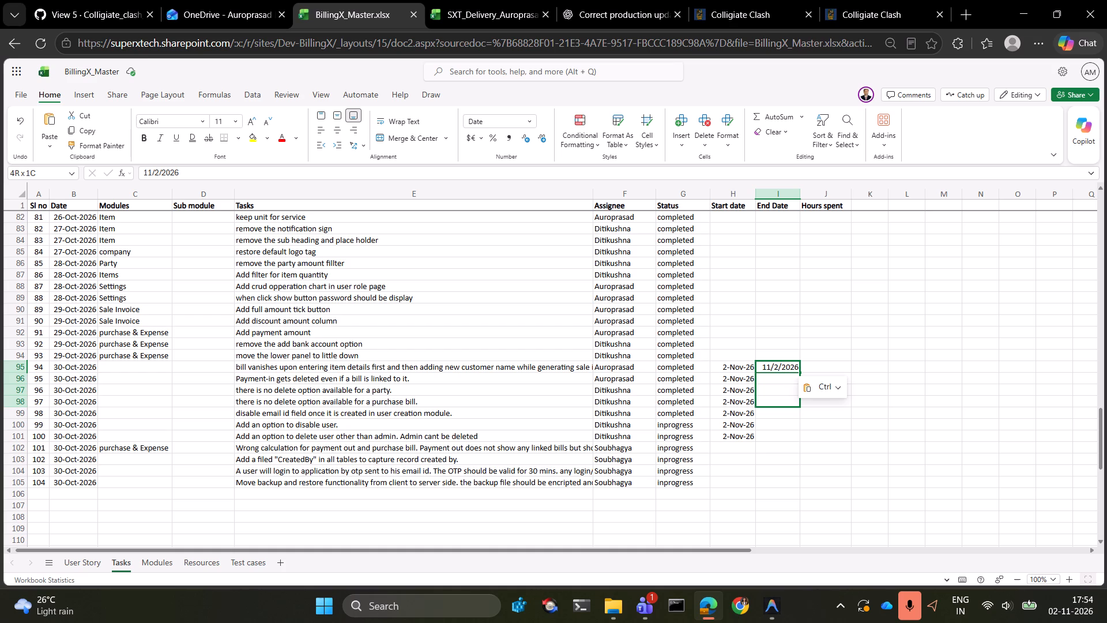
pyautogui.moveTo(797, 397); pyautogui.dragTo(798, 404)
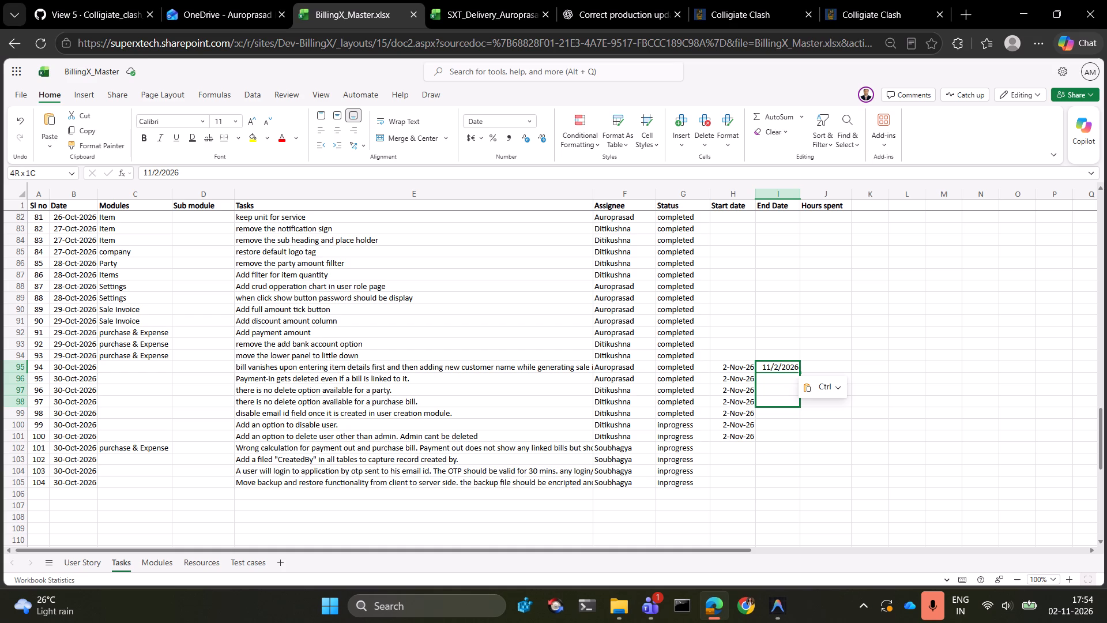
pyautogui.moveTo(798, 404); pyautogui.dragTo(799, 410)
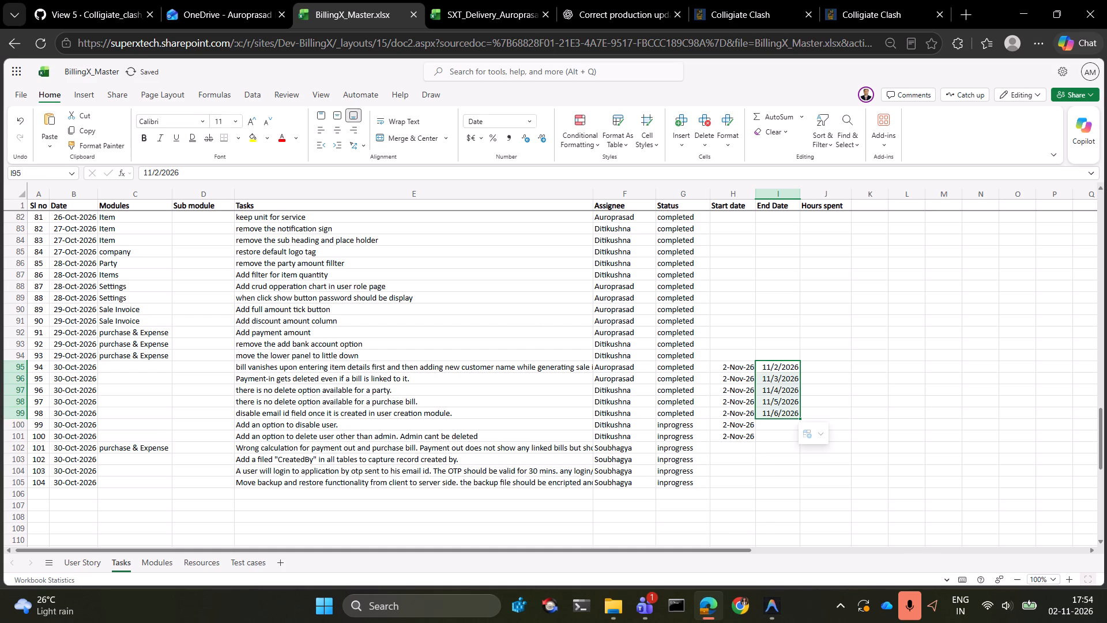
pyautogui.click(819, 430)
pyautogui.click(833, 449)
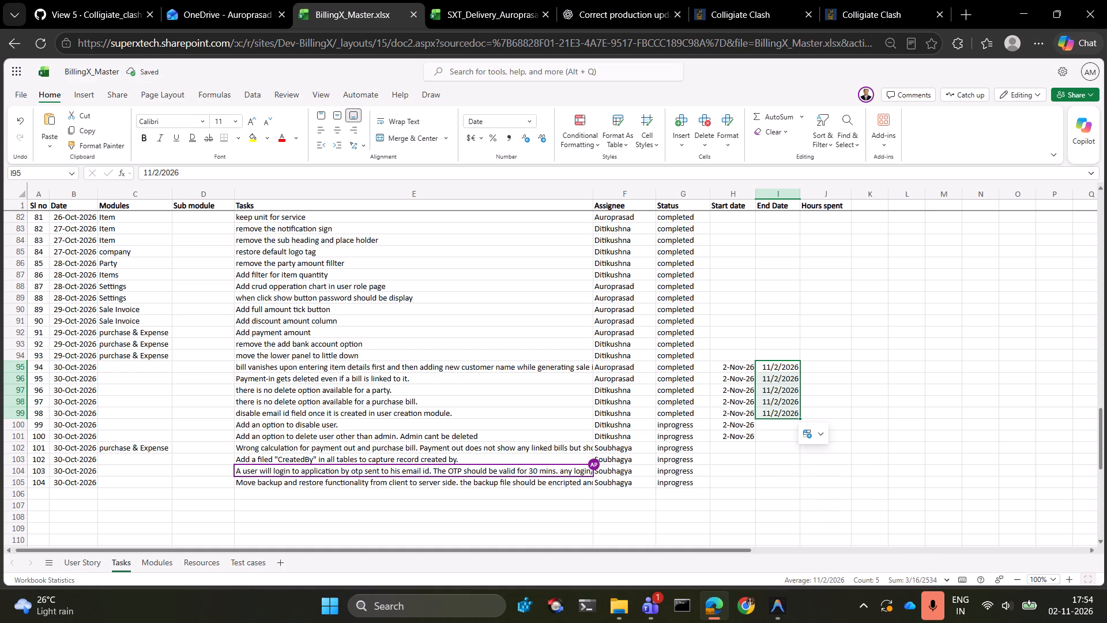
# Enter the start date 30-Oct-26 in H94 for the task to move the lower panel down.
pyautogui.click(736, 355)
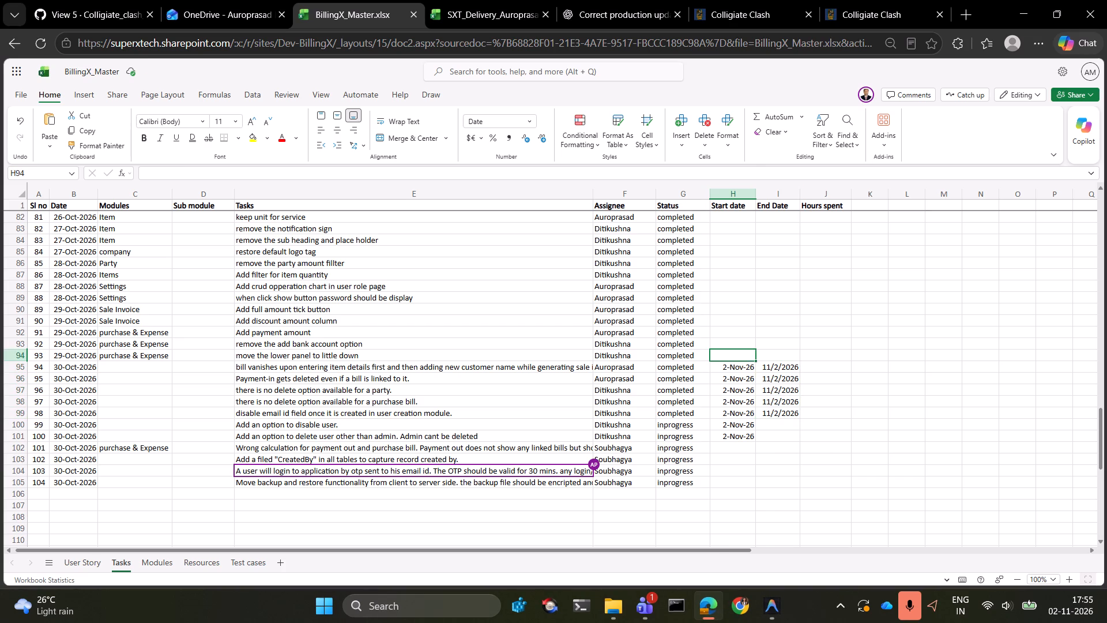
pyautogui.click(735, 353)
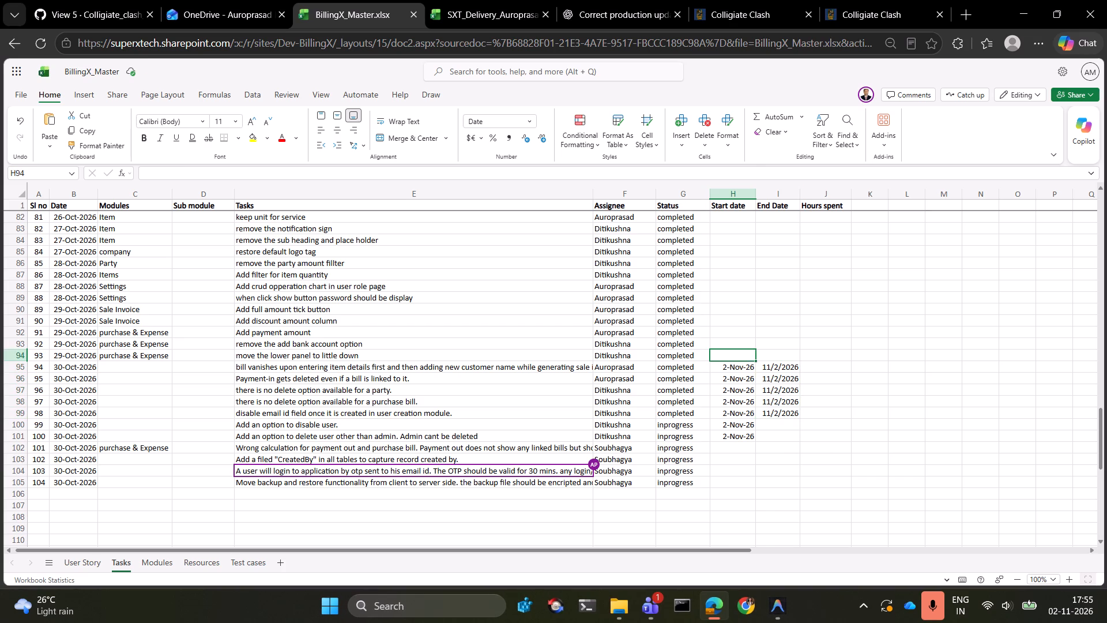
pyautogui.click(735, 353)
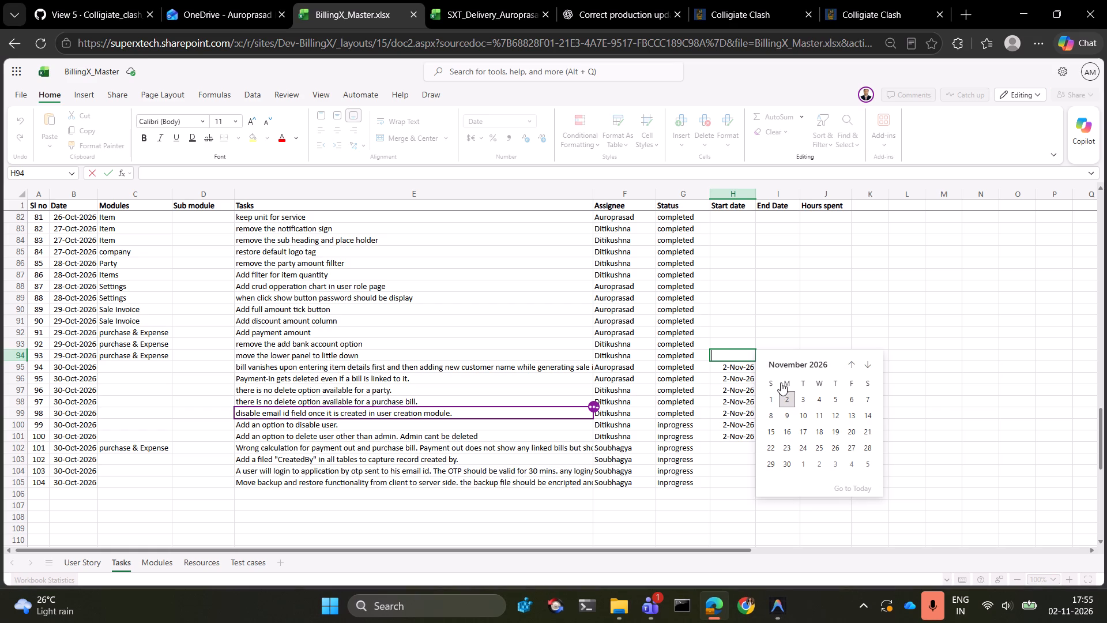
pyautogui.click(850, 360)
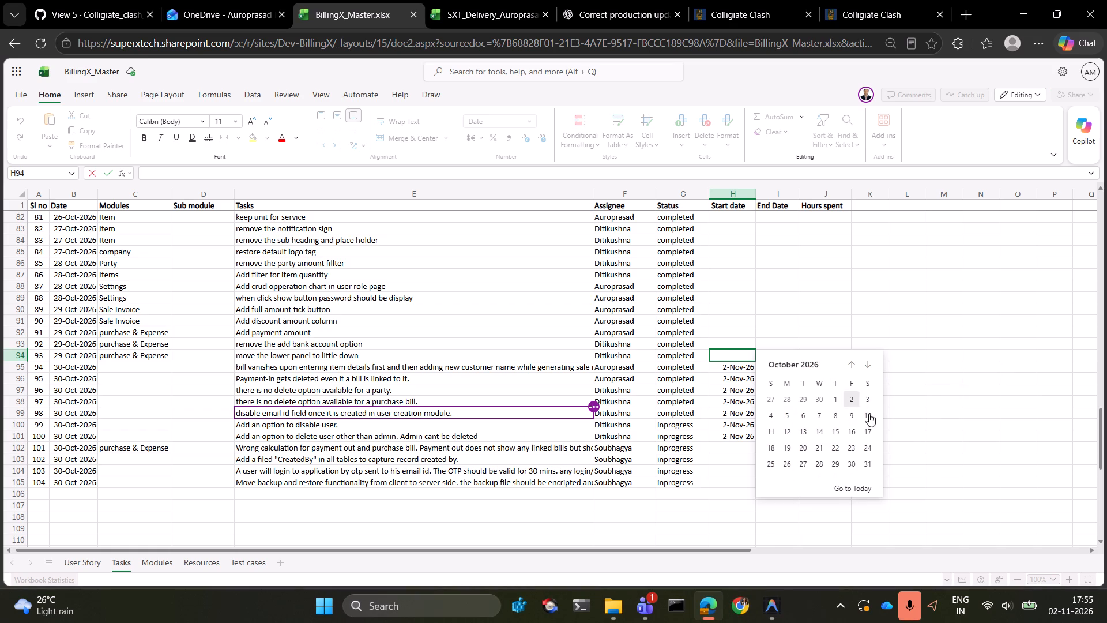
pyautogui.click(852, 464)
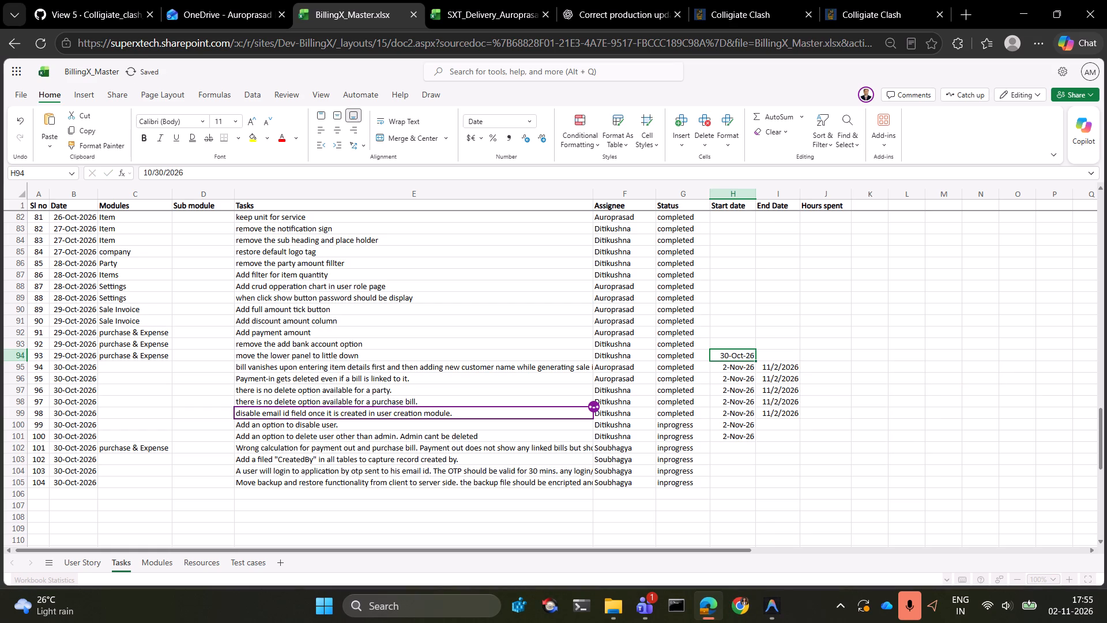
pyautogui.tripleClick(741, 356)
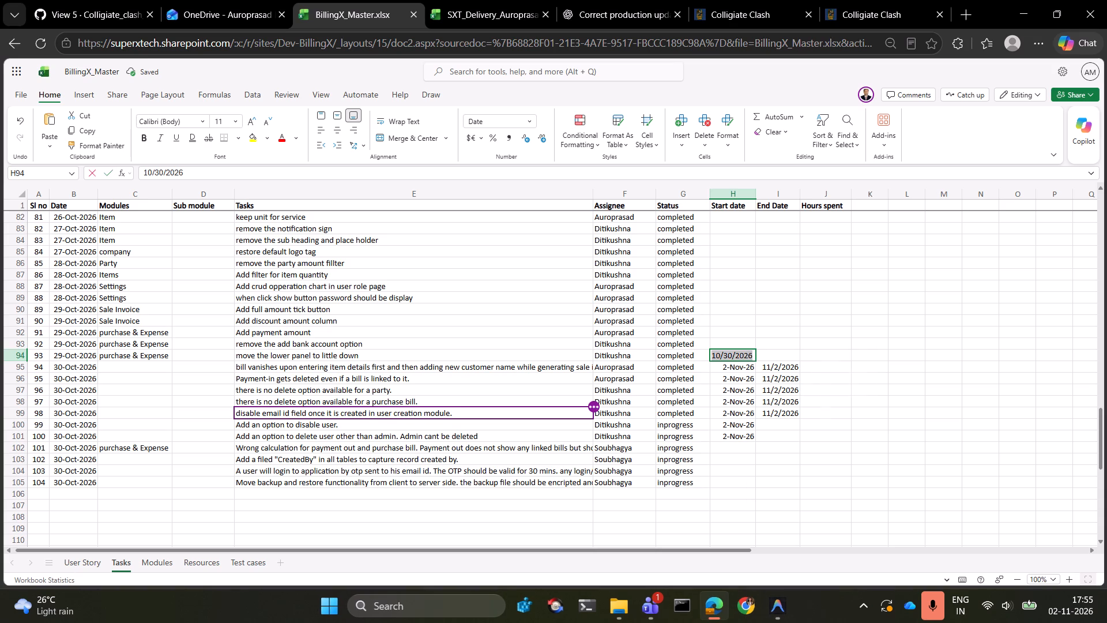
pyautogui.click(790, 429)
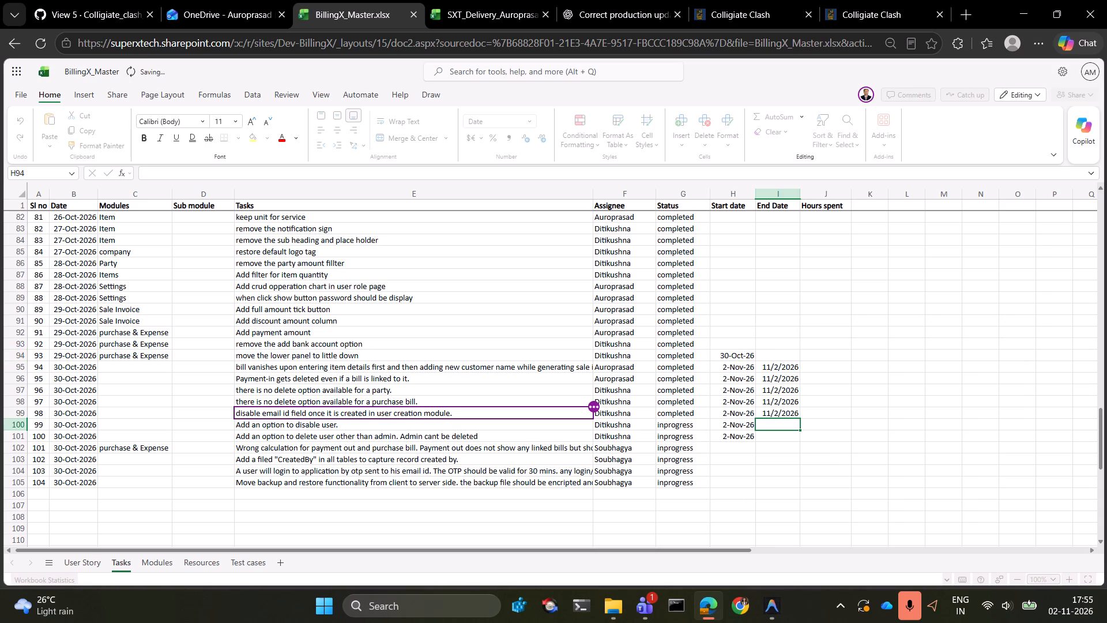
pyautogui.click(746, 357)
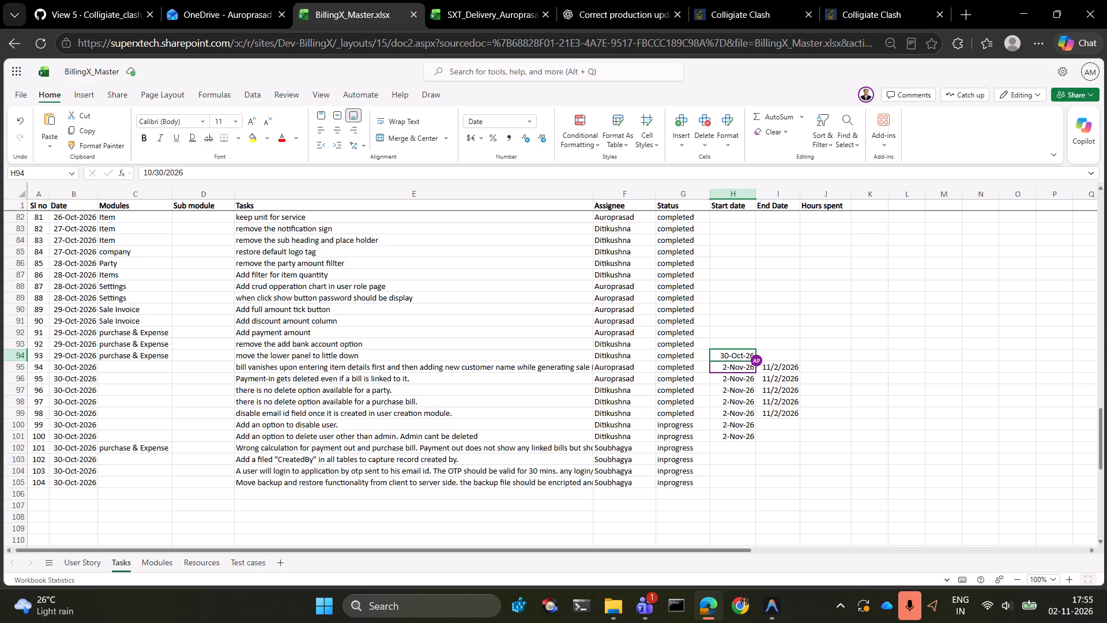
# Enter the start date 30-Oct-26 in H87 and fill the same date down through H93 without incrementing it.
pyautogui.click(729, 278)
pyautogui.click(730, 277)
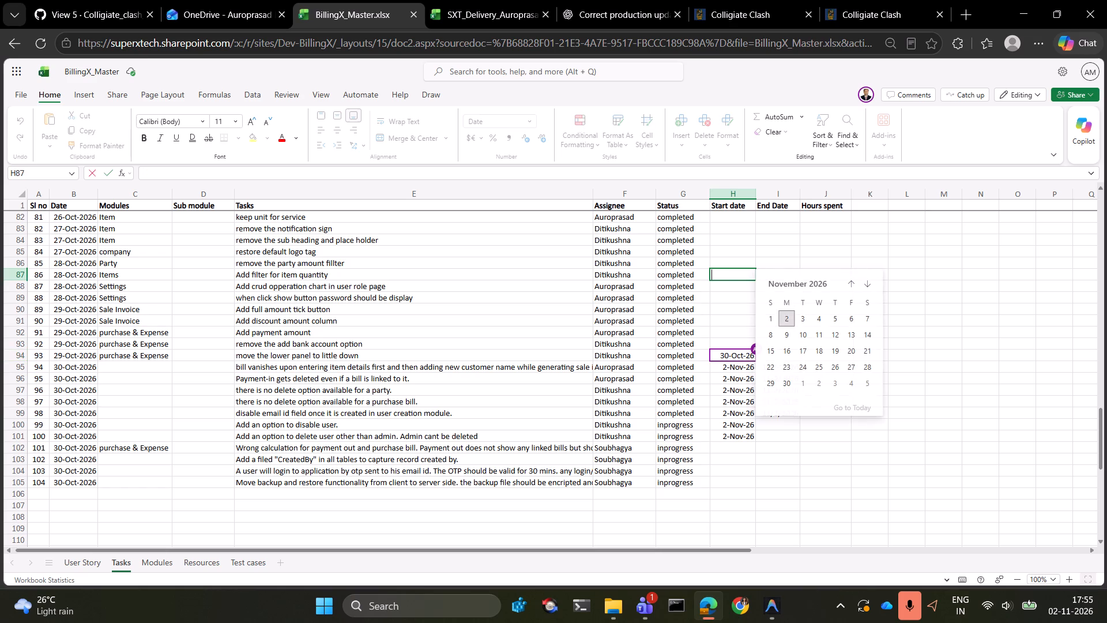
pyautogui.click(849, 280)
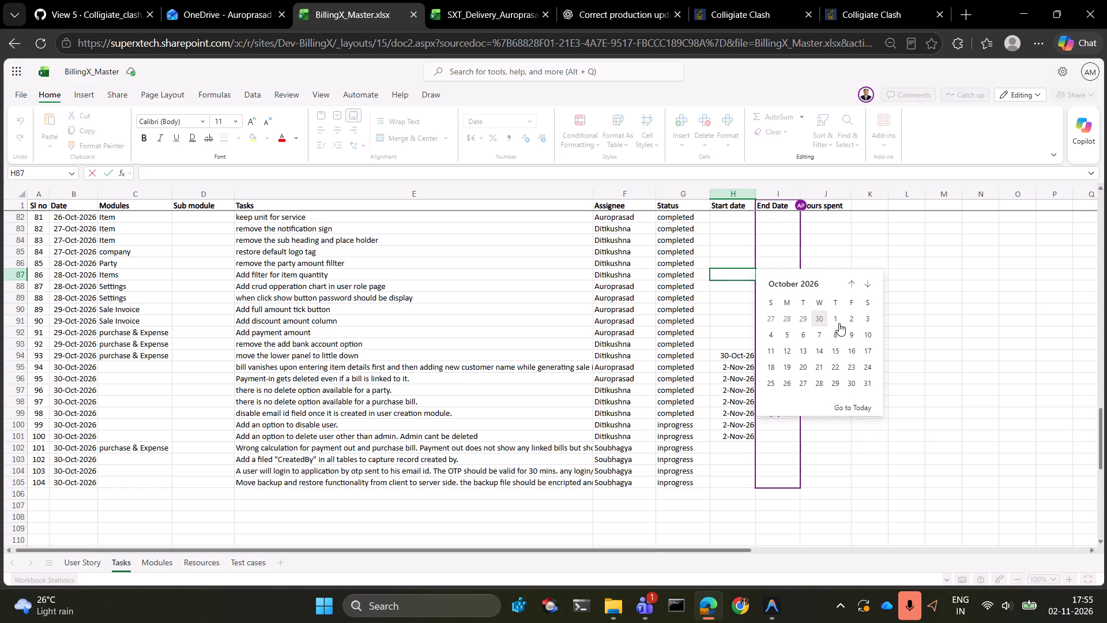
pyautogui.click(849, 378)
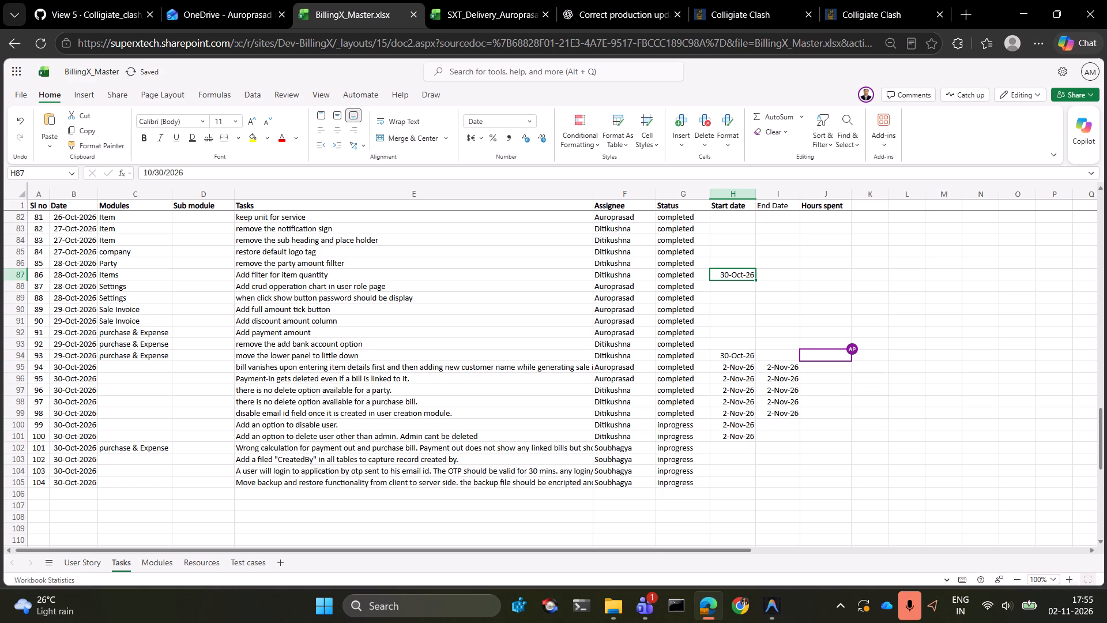
pyautogui.moveTo(756, 280); pyautogui.dragTo(763, 332)
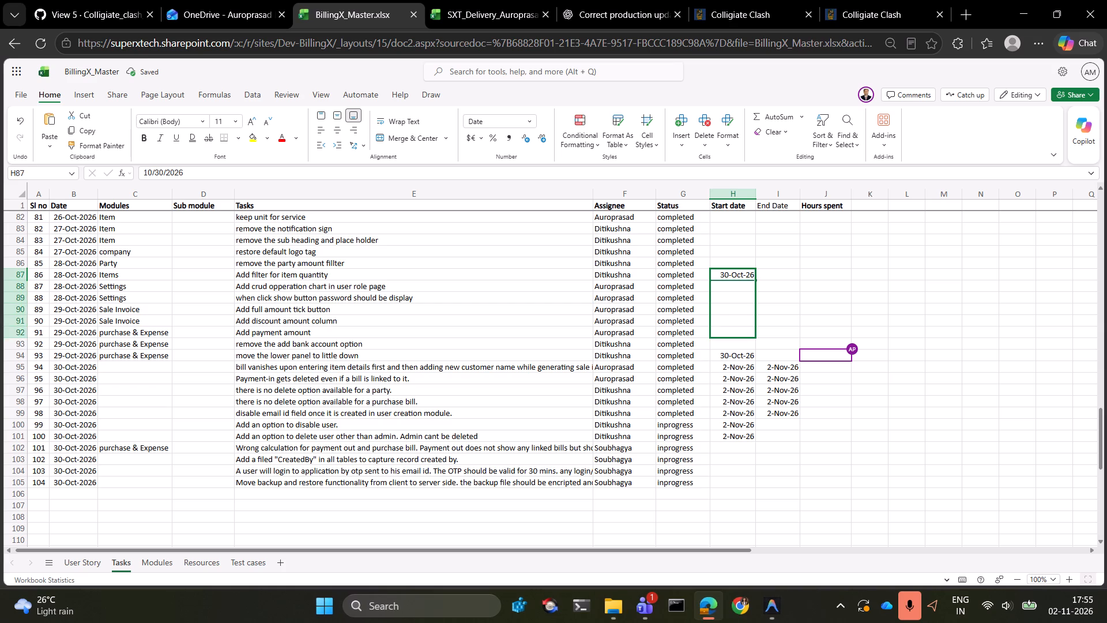
pyautogui.moveTo(763, 332); pyautogui.dragTo(765, 341)
pyautogui.click(775, 359)
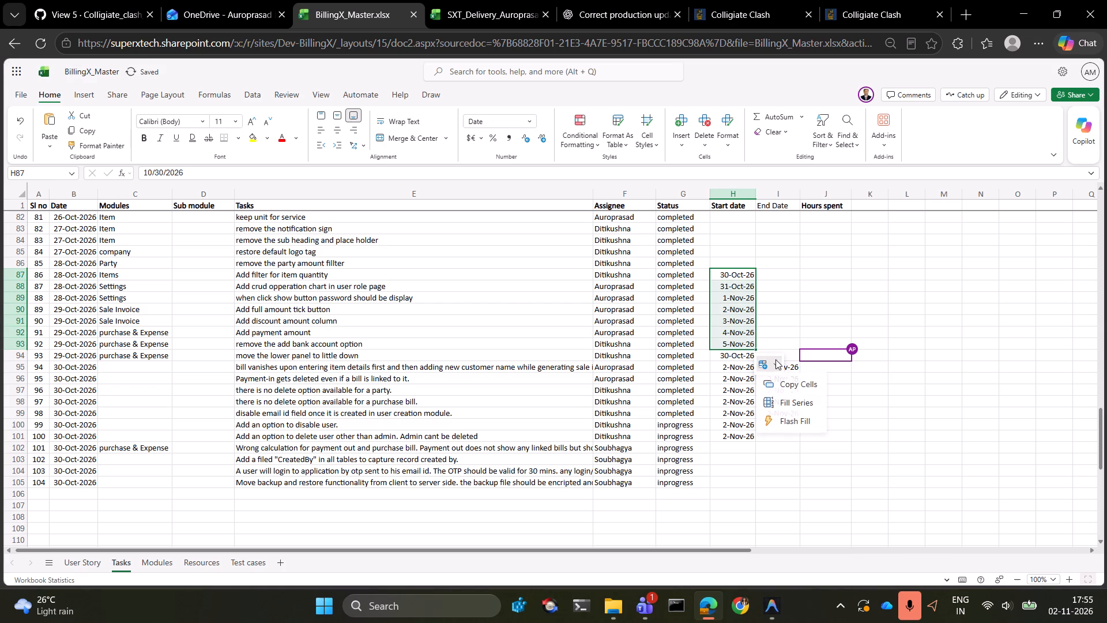
pyautogui.click(790, 382)
pyautogui.click(957, 401)
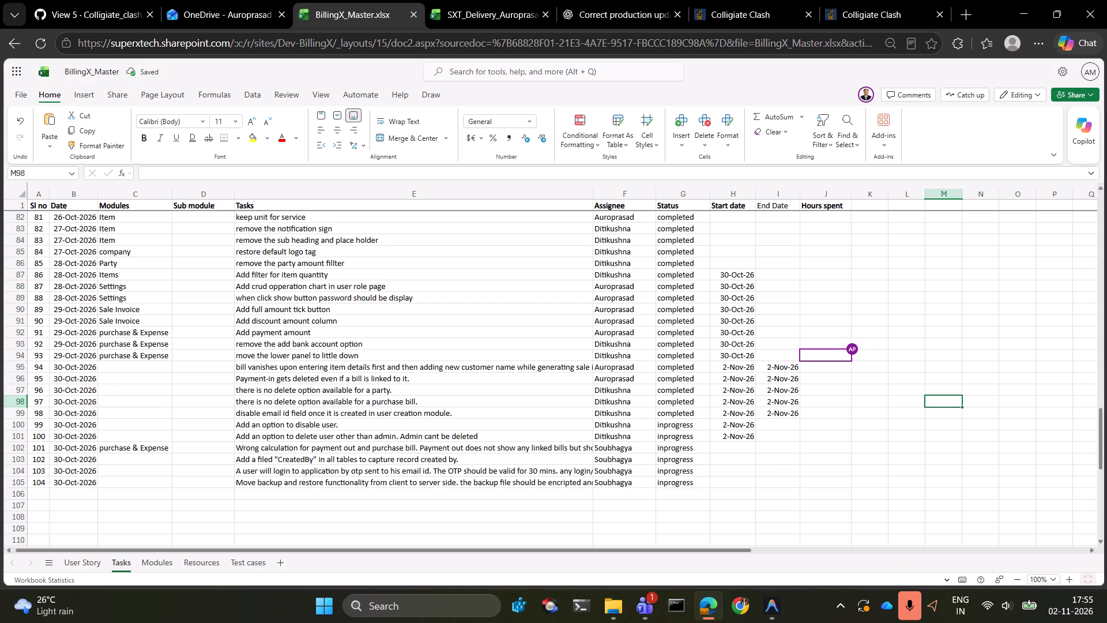
# Enter the end date 30-Oct-26 in I87 and fill the same date down through I94 without incrementing it.
pyautogui.click(781, 273)
pyautogui.click(781, 273)
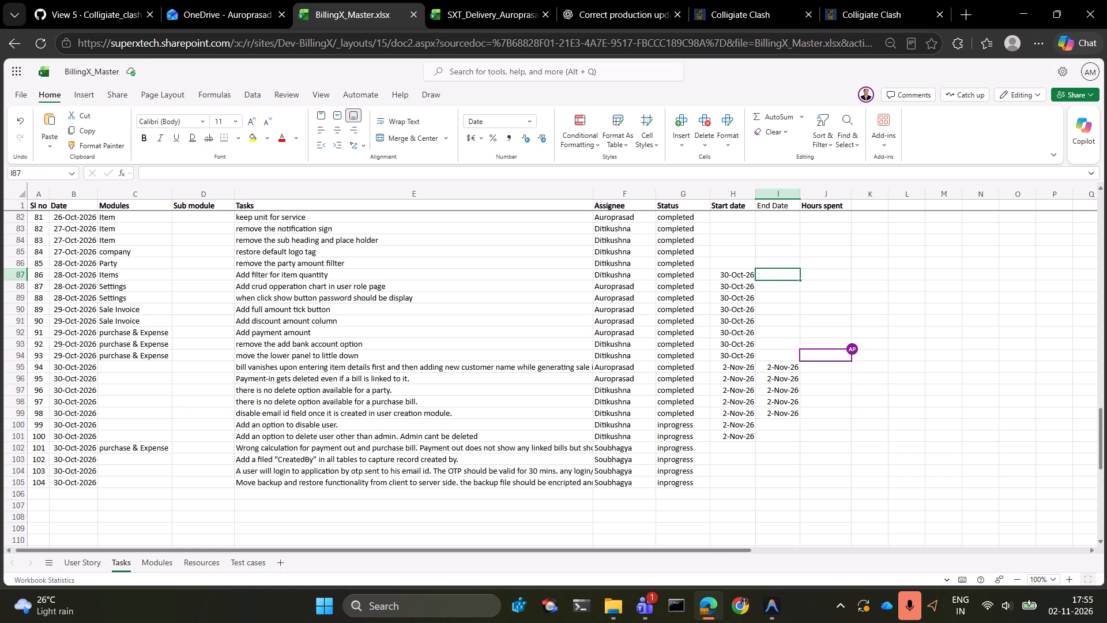
pyautogui.click(778, 275)
pyautogui.write('30')
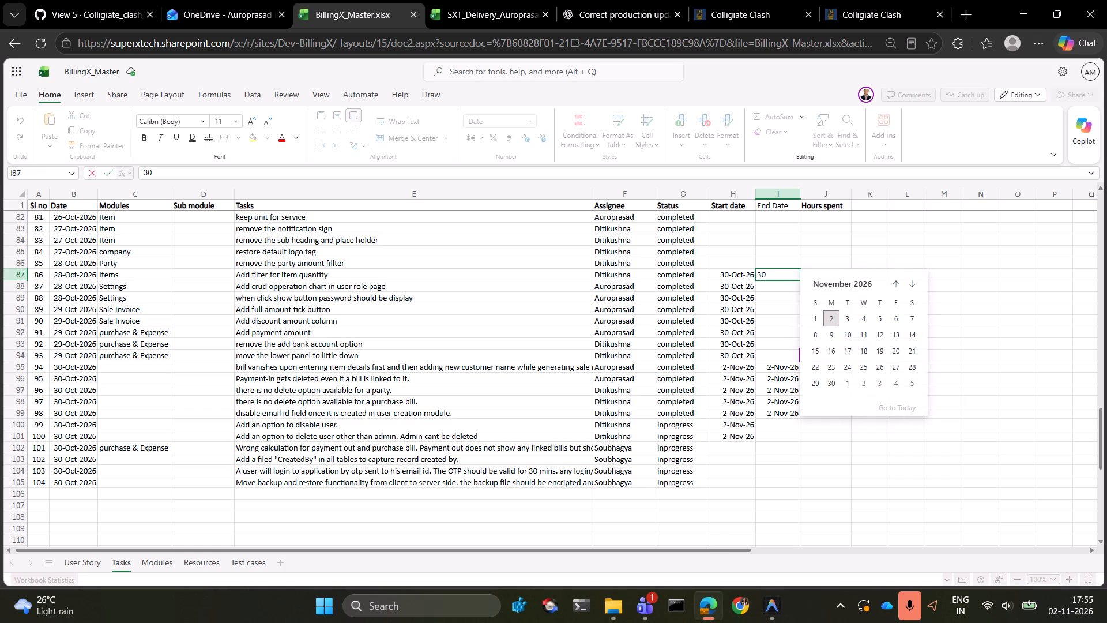
pyautogui.click(894, 277)
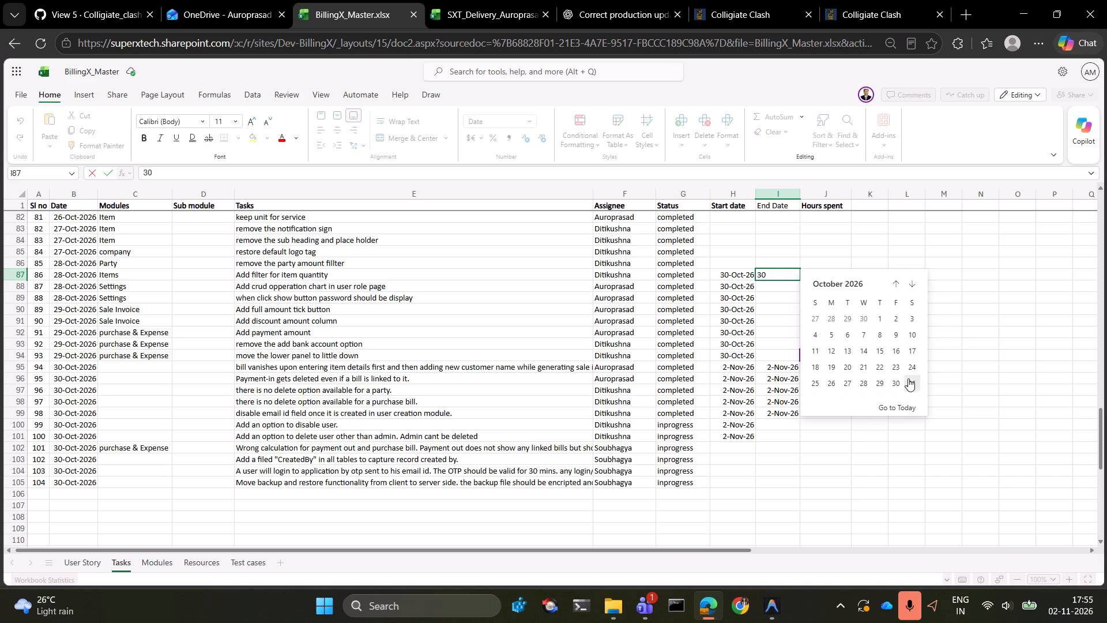
pyautogui.click(898, 384)
pyautogui.moveTo(801, 280); pyautogui.dragTo(800, 298)
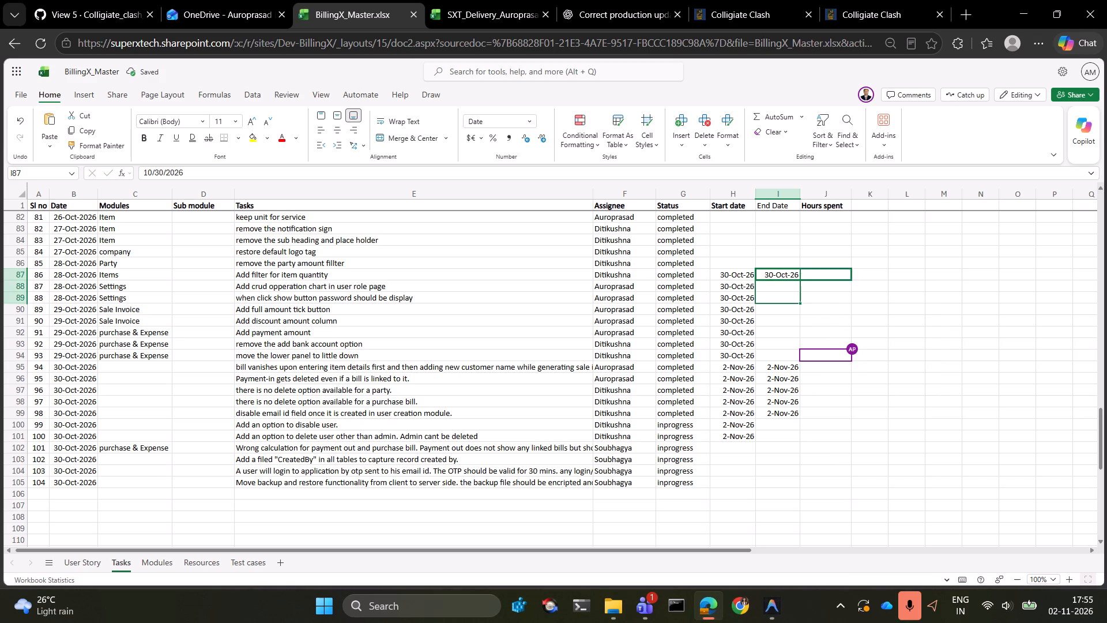
pyautogui.moveTo(800, 298); pyautogui.dragTo(799, 352)
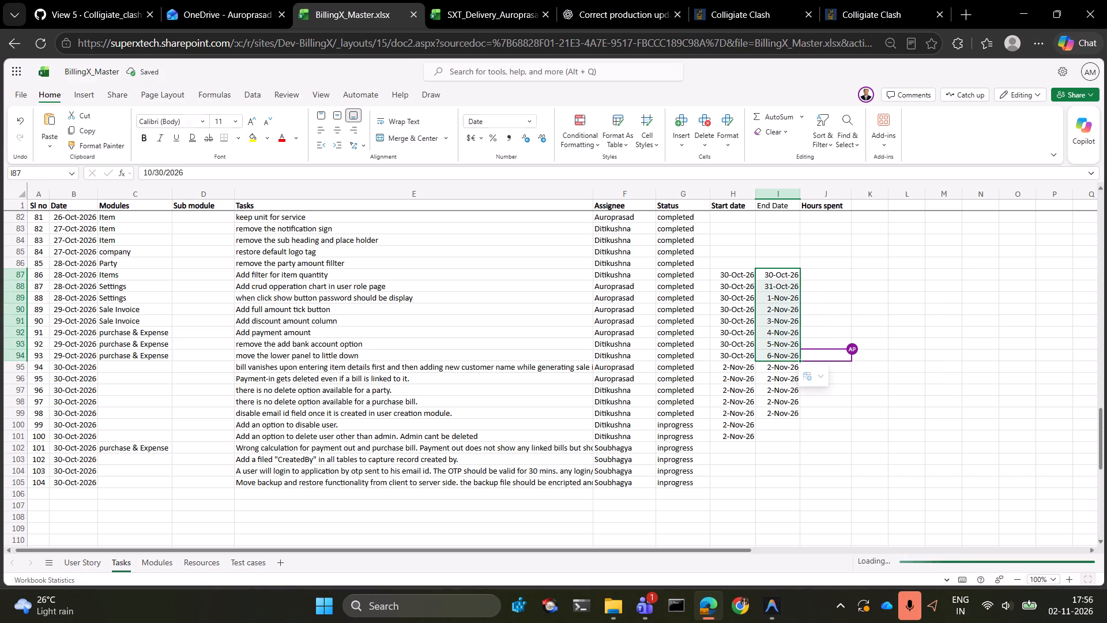
pyautogui.click(819, 379)
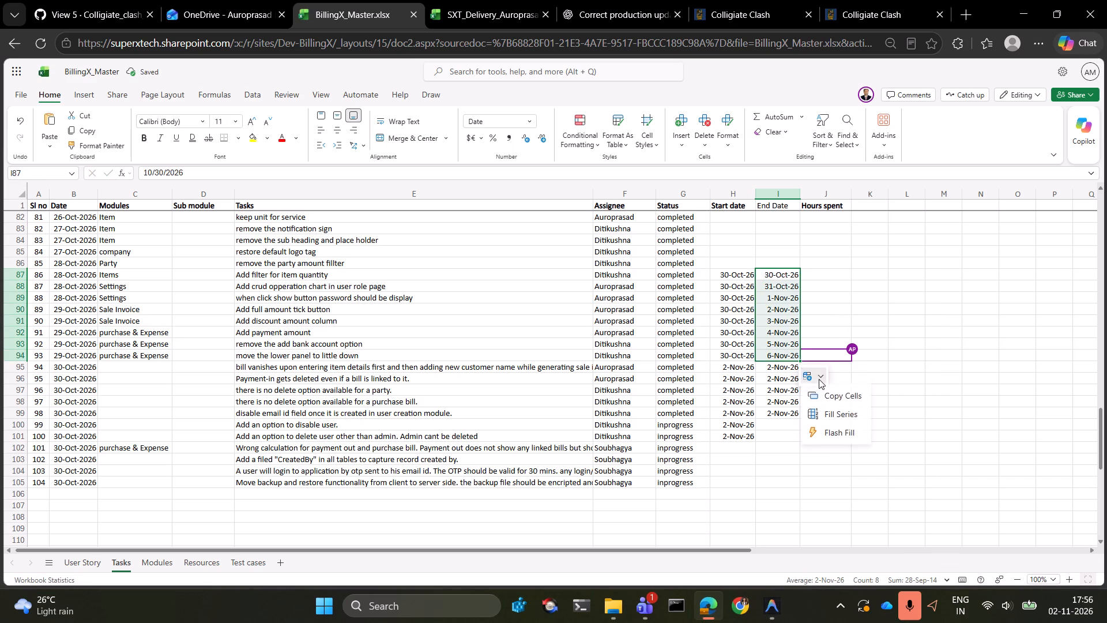
pyautogui.click(842, 398)
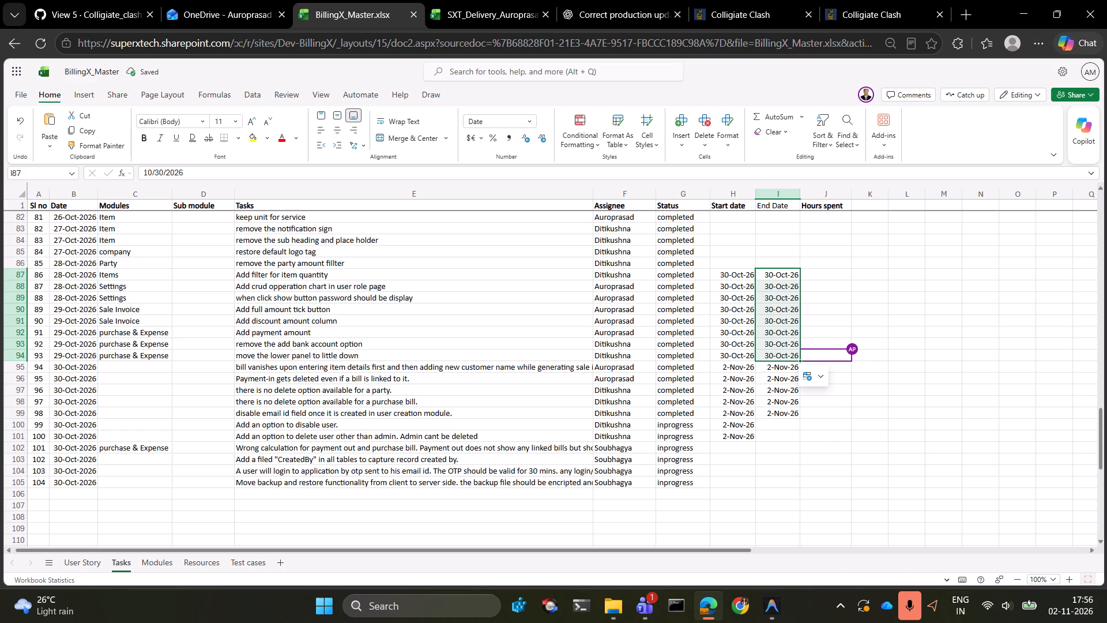
pyautogui.click(882, 403)
# Enter the start date 29-Oct-26 in H81 and fill the same date down through H86 without incrementing it.
pyautogui.scroll(2, 785, 262)
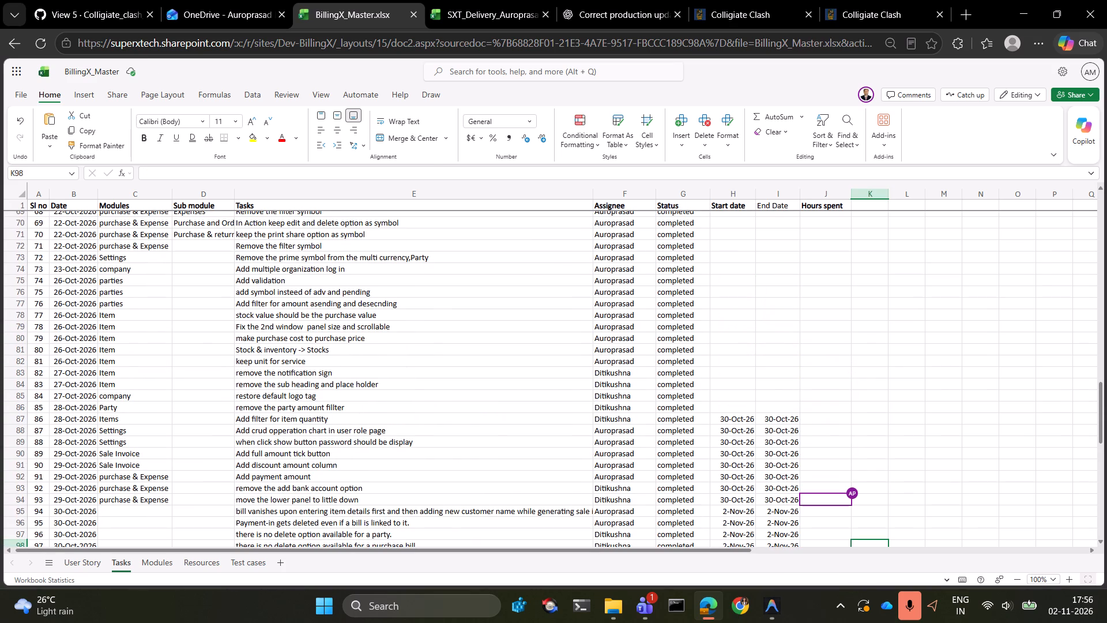
pyautogui.click(735, 360)
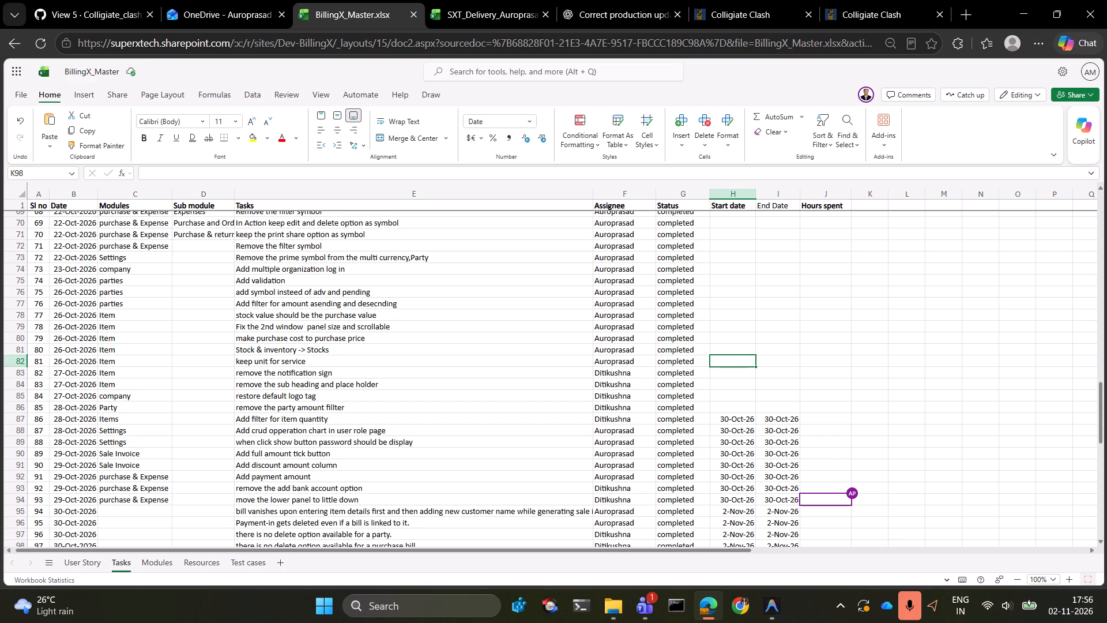
pyautogui.click(731, 349)
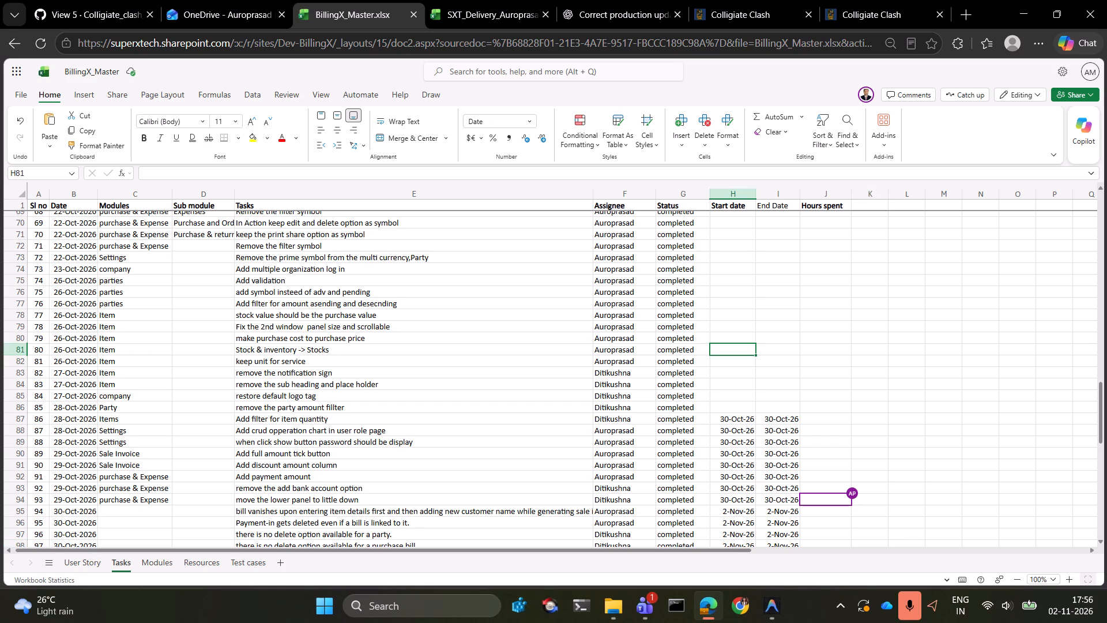
pyautogui.click(731, 349)
pyautogui.click(731, 349)
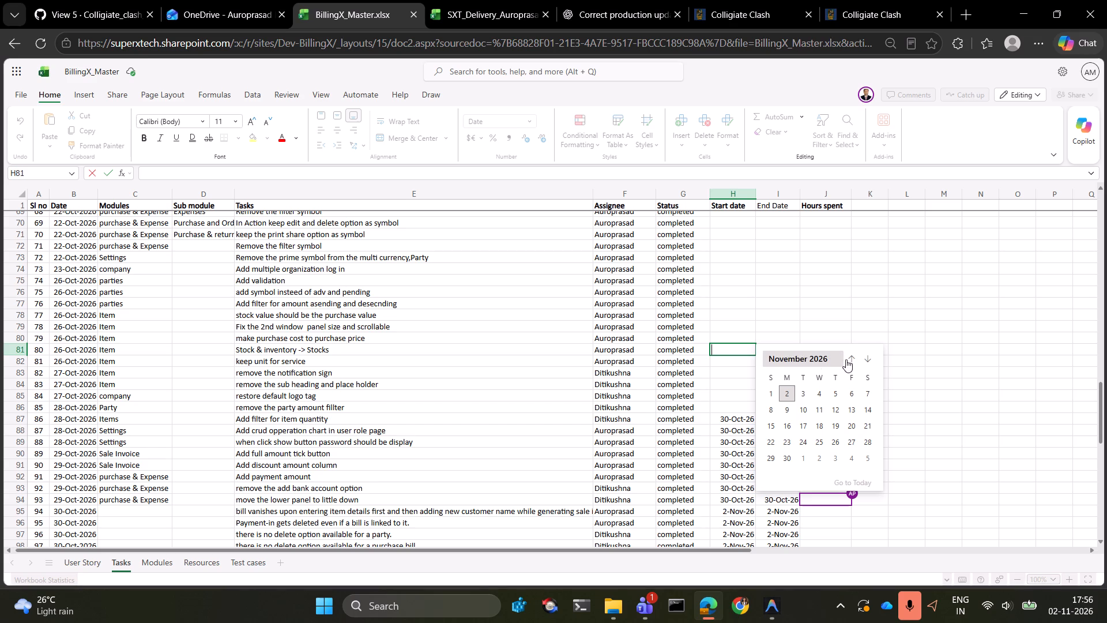
pyautogui.click(848, 359)
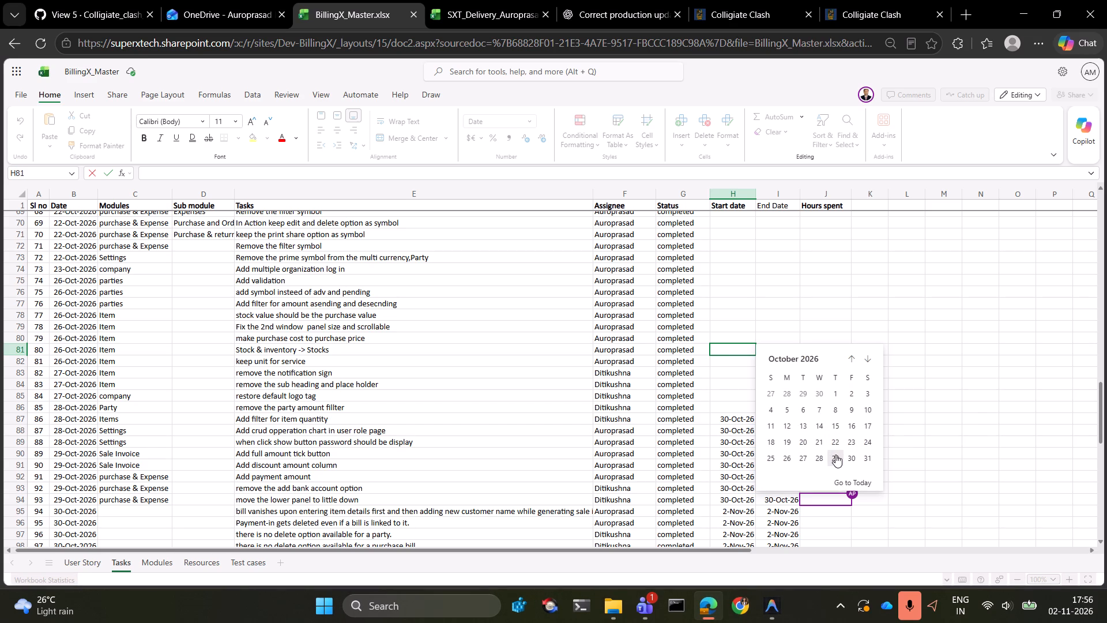
pyautogui.click(836, 453)
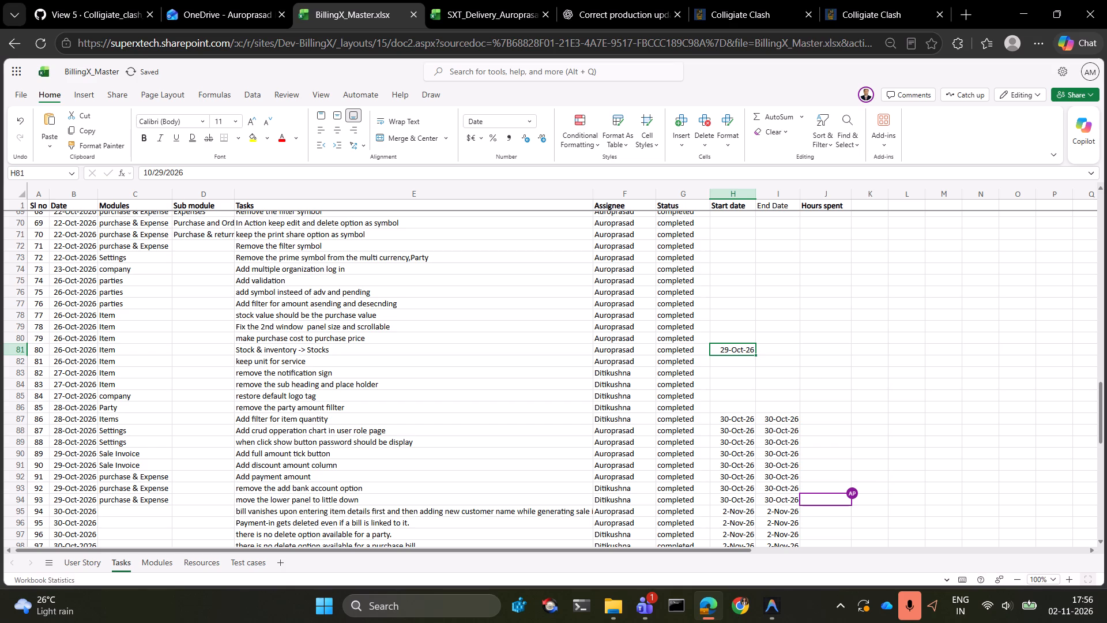
pyautogui.moveTo(756, 354); pyautogui.dragTo(758, 403)
pyautogui.click(776, 426)
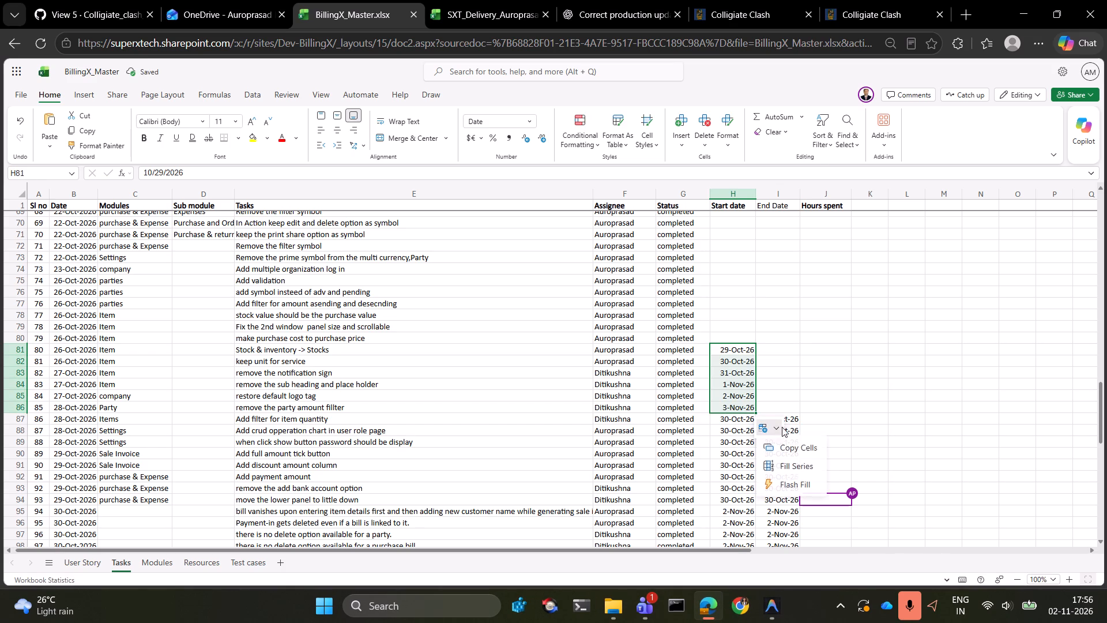
pyautogui.click(781, 448)
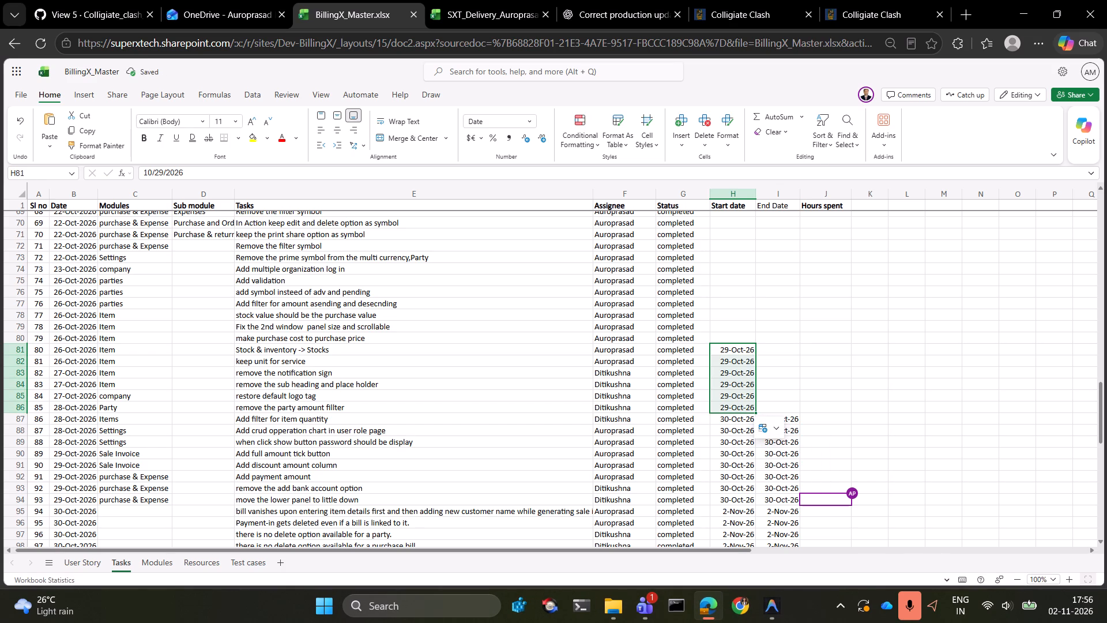
# Enter the end date 29-Oct-26 in I81 and fill the same date down through I86 without incrementing it.
pyautogui.click(770, 349)
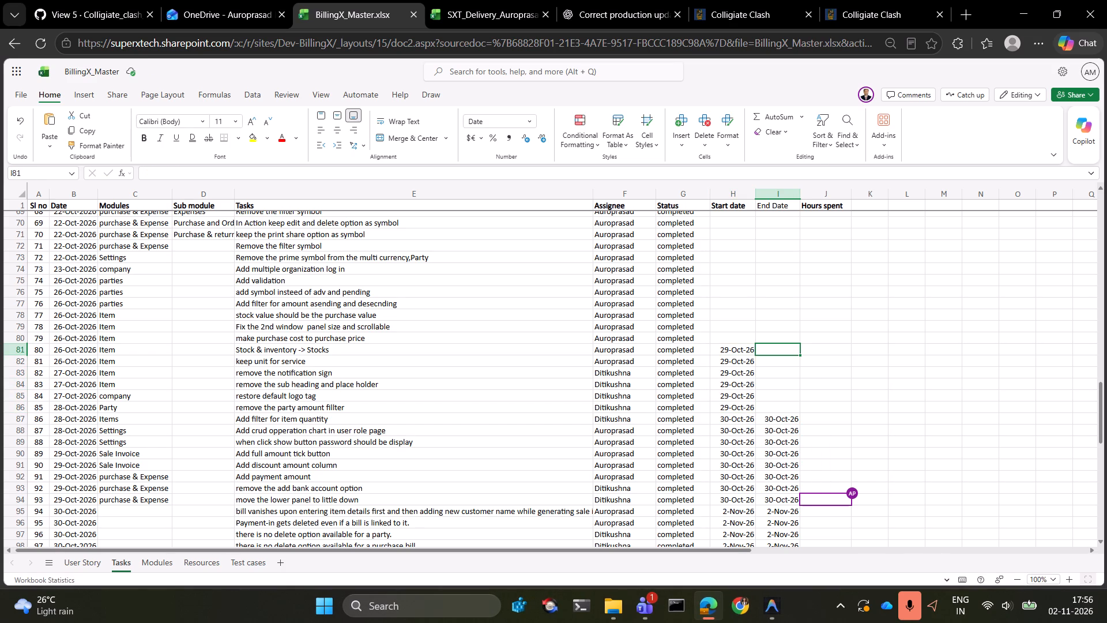
pyautogui.press('2')
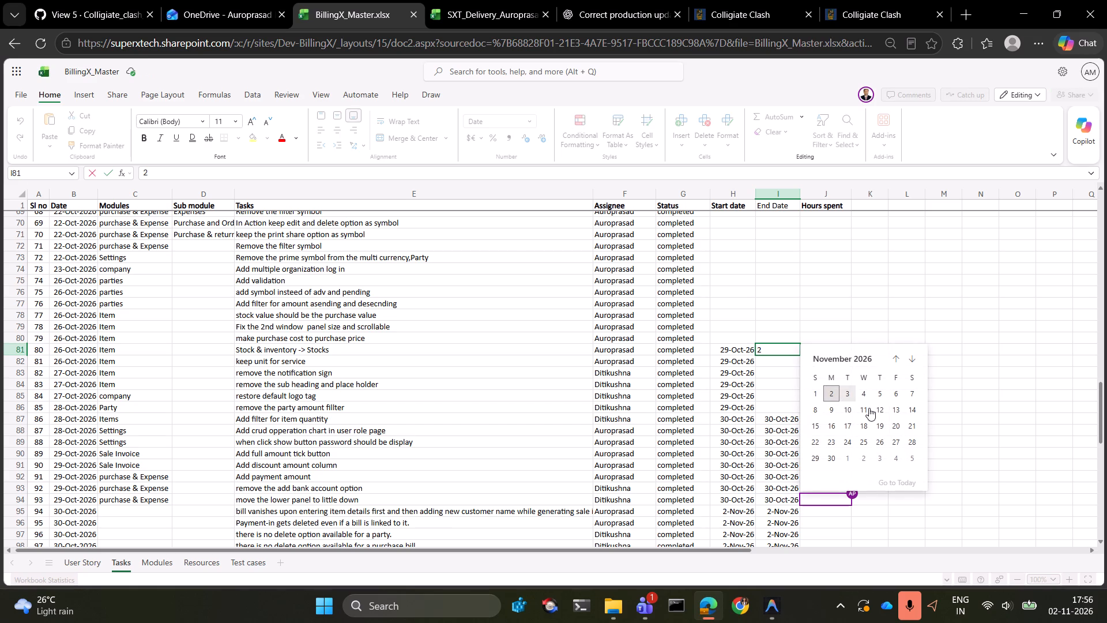
pyautogui.click(890, 358)
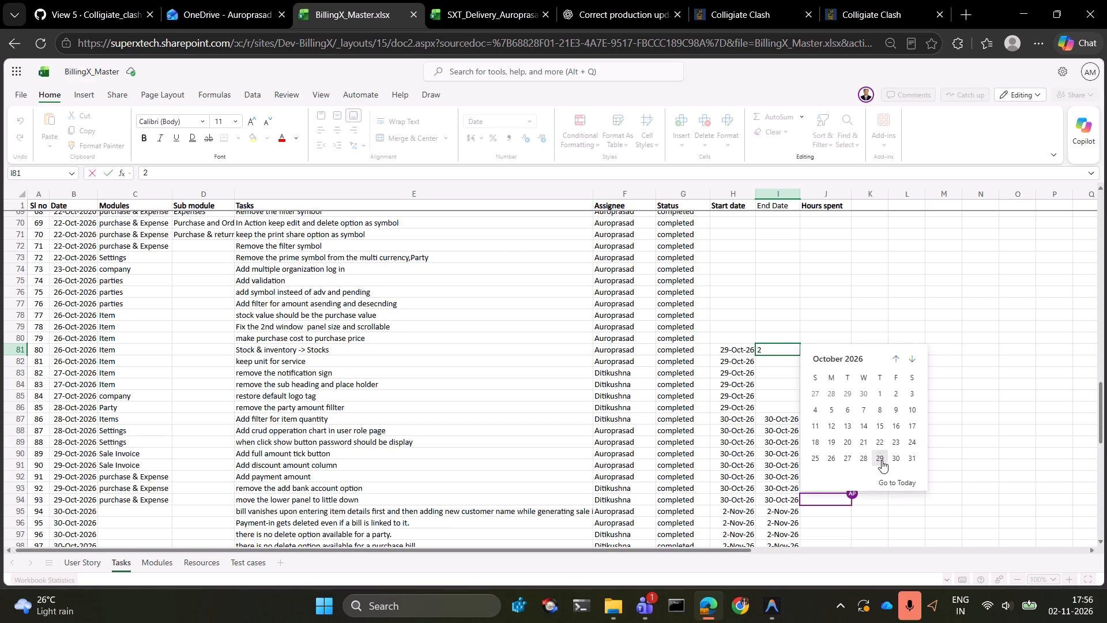
pyautogui.click(882, 460)
pyautogui.moveTo(799, 354); pyautogui.dragTo(799, 386)
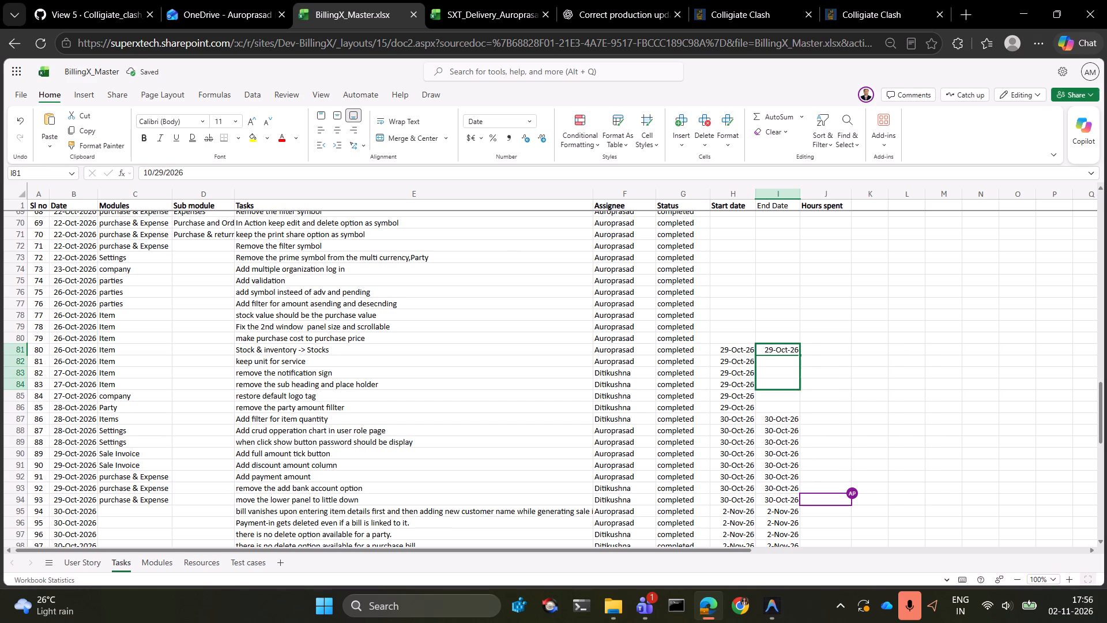
pyautogui.moveTo(799, 386); pyautogui.dragTo(797, 403)
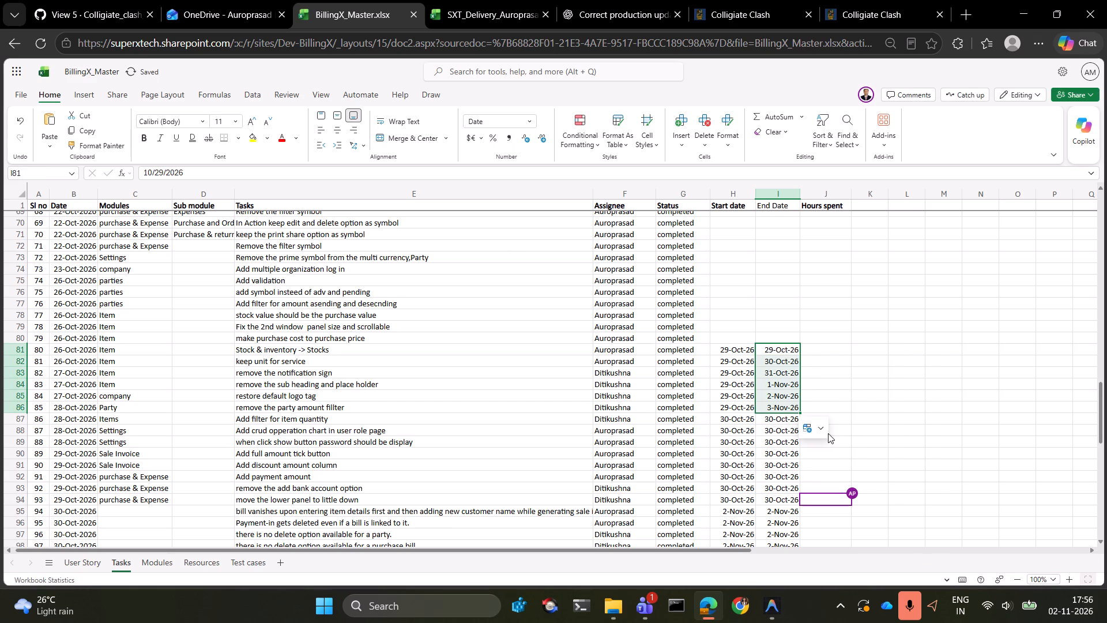
pyautogui.click(824, 423)
pyautogui.click(825, 442)
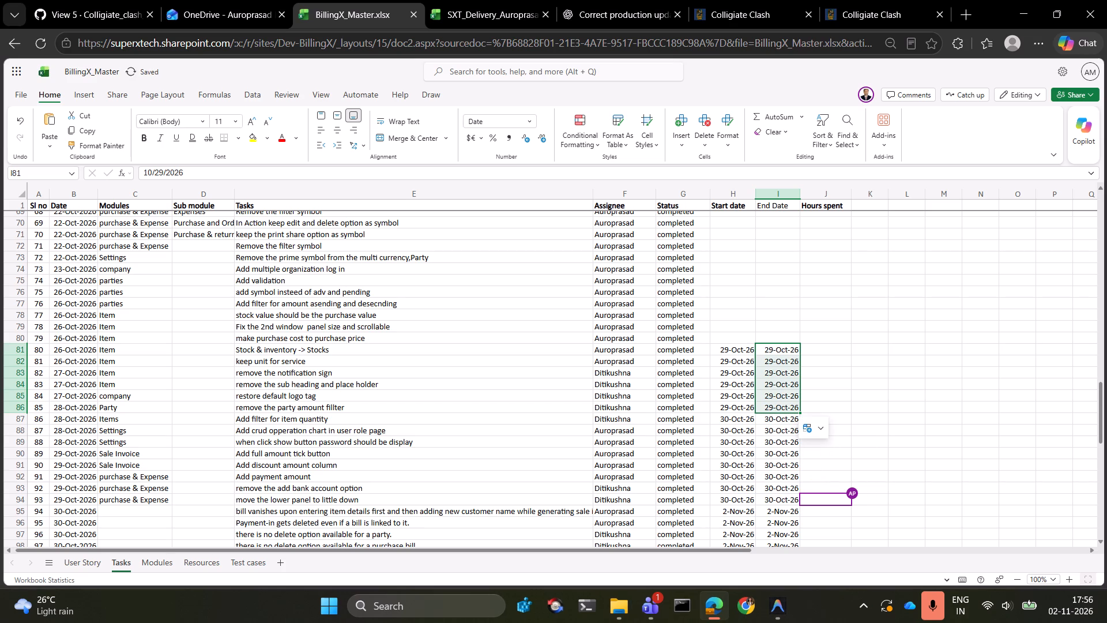
# Enter the start date 28-Oct-26 in H74 and fill the same date down through H80 without incrementing it.
pyautogui.scroll(1, 772, 308)
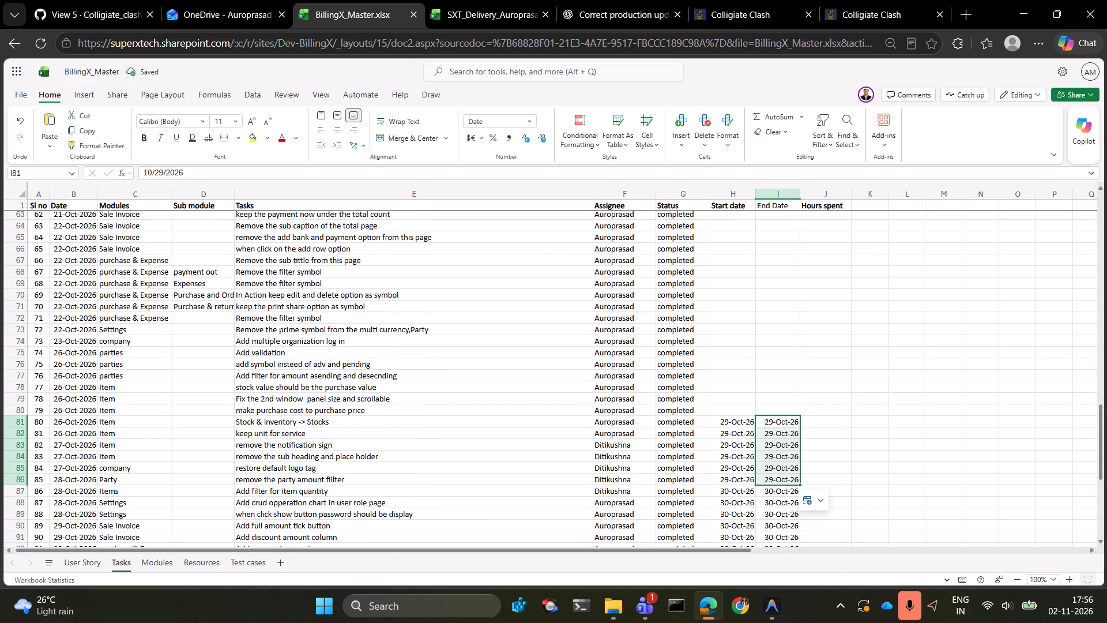
pyautogui.click(737, 407)
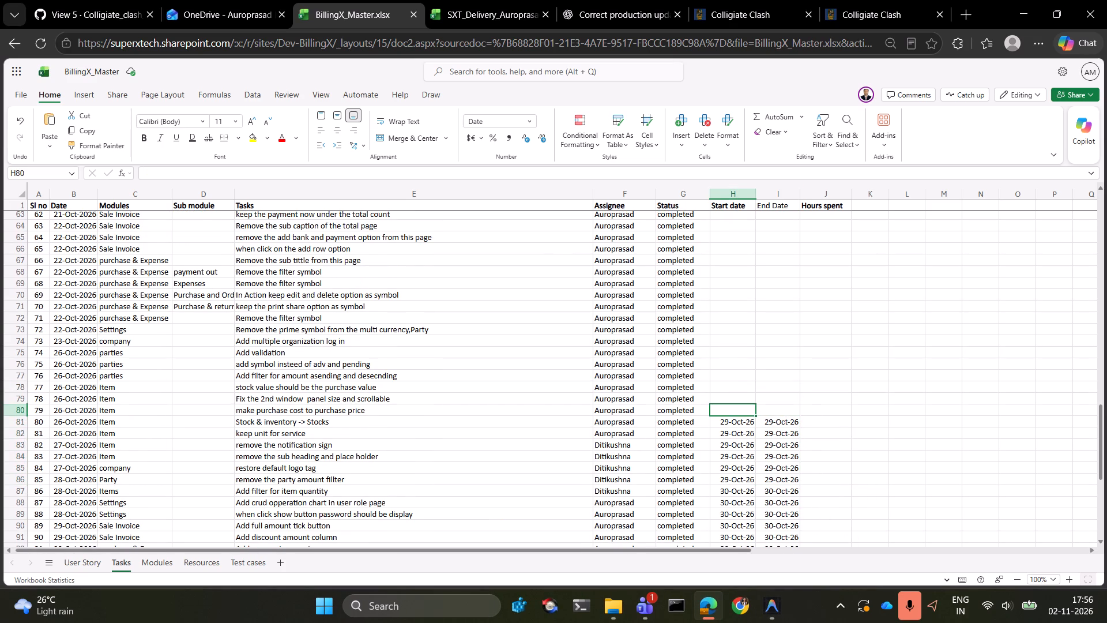
pyautogui.click(726, 342)
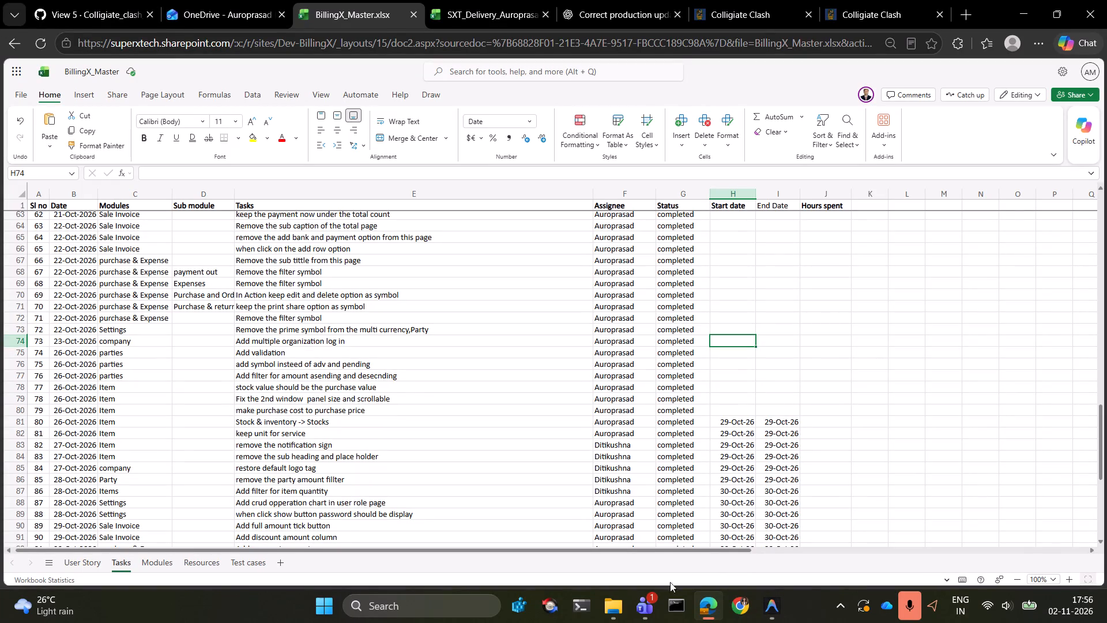
pyautogui.click(741, 336)
pyautogui.click(741, 336)
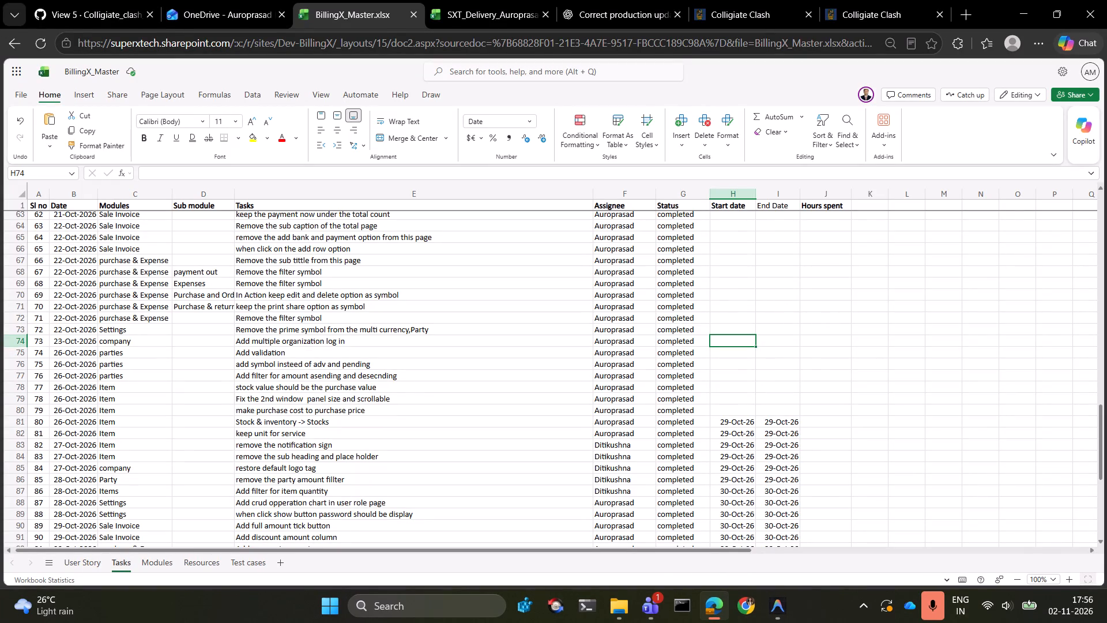
pyautogui.doubleClick(740, 340)
pyautogui.click(853, 350)
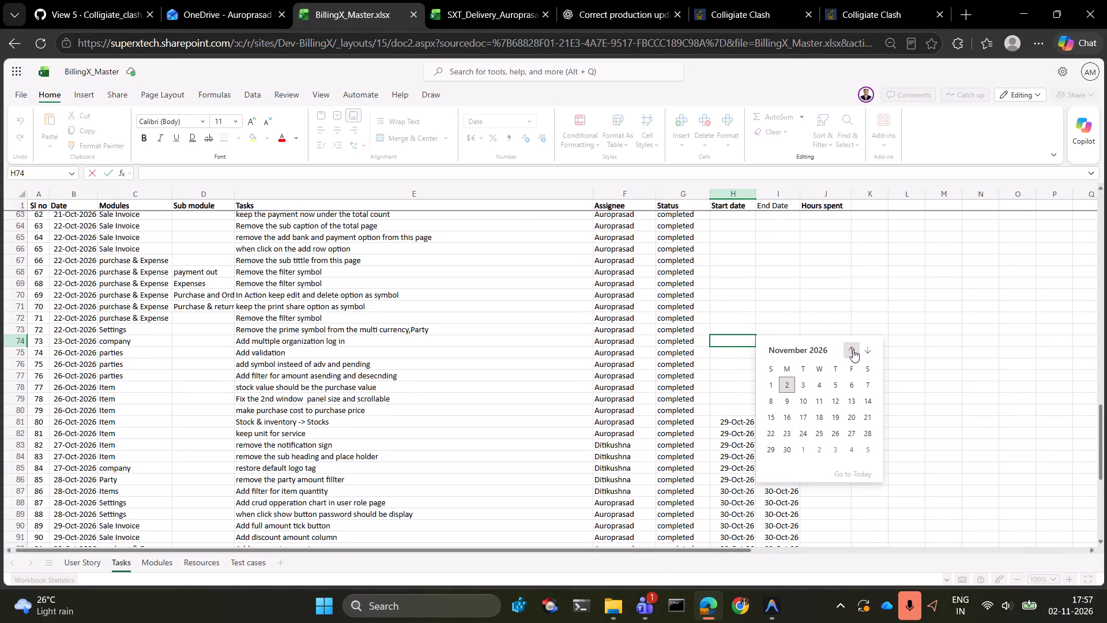
pyautogui.click(820, 449)
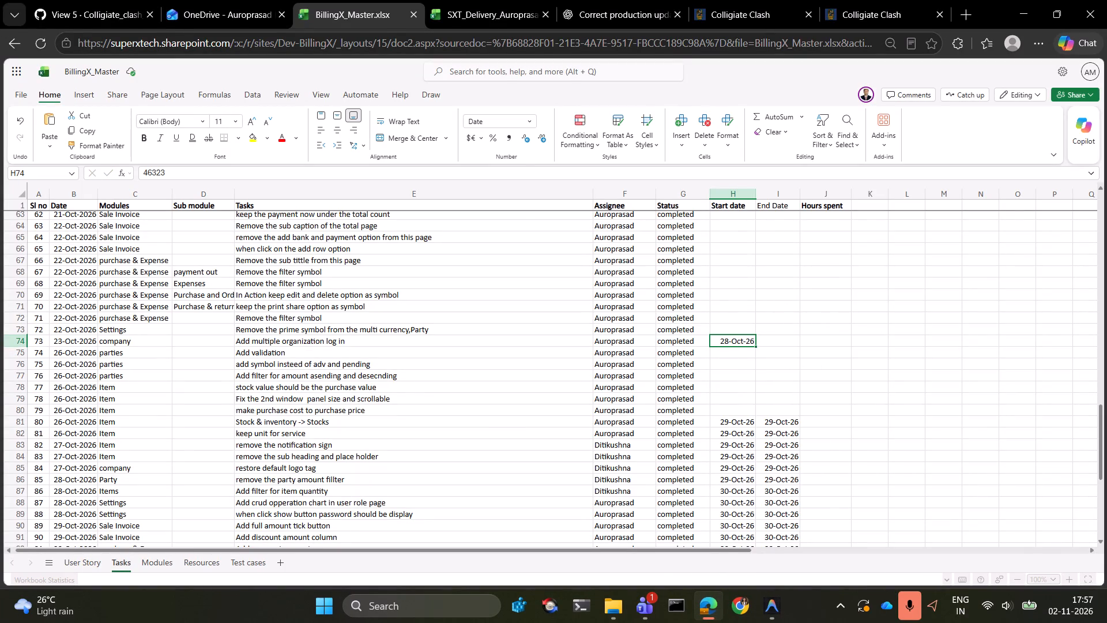
pyautogui.moveTo(755, 347); pyautogui.dragTo(759, 401)
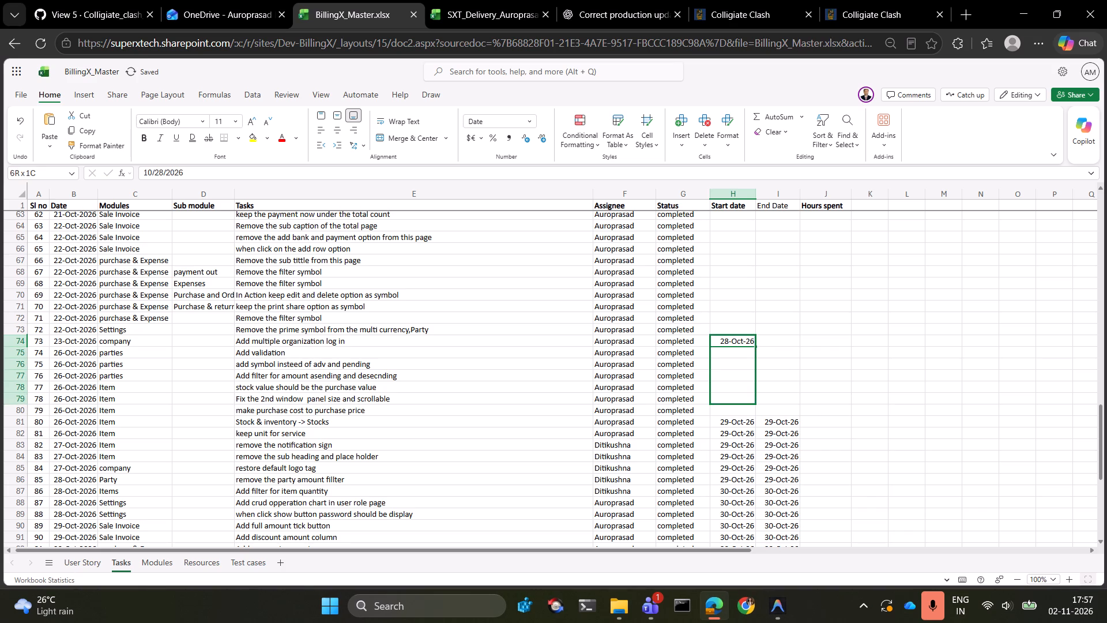
pyautogui.moveTo(759, 401); pyautogui.dragTo(755, 404)
pyautogui.click(778, 437)
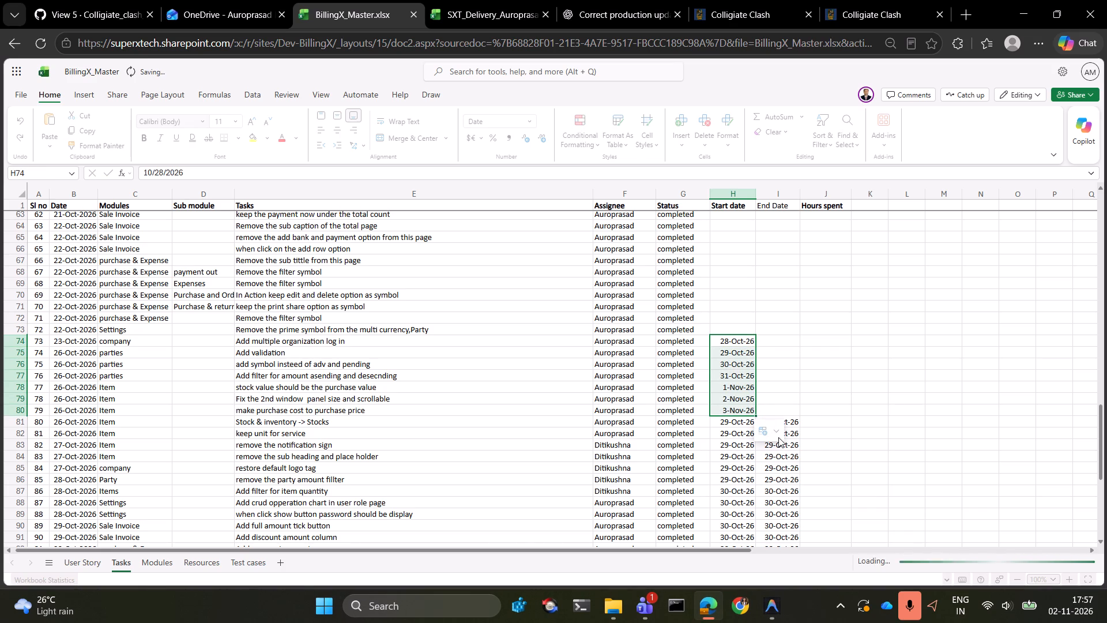
pyautogui.click(778, 429)
pyautogui.click(786, 448)
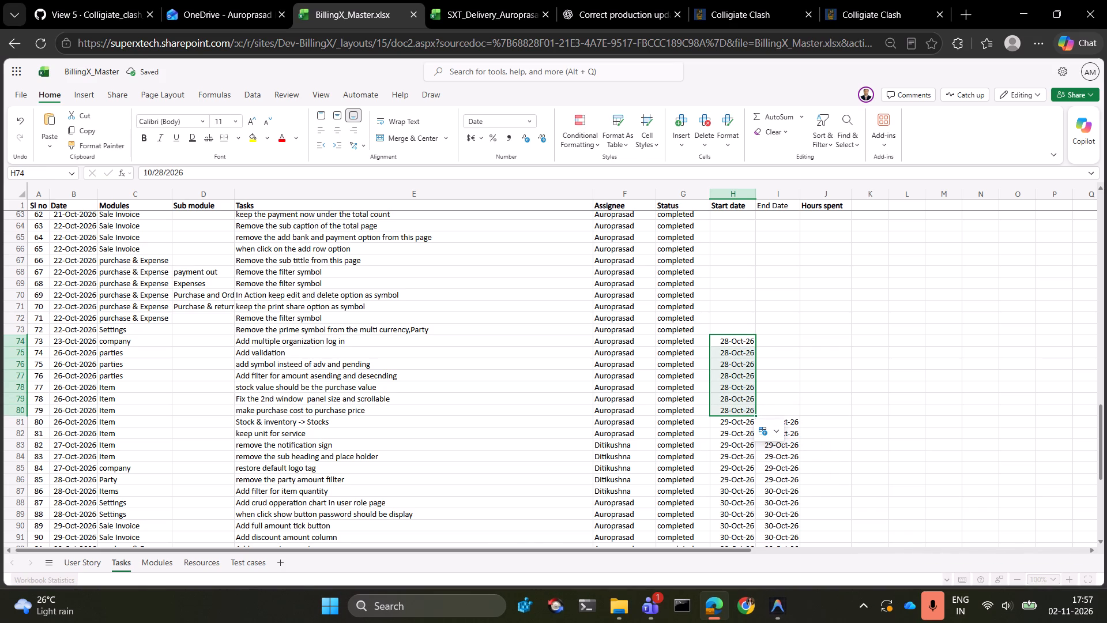
# Enter the end date 28-Oct-26 in I74 and fill the same date down through I80 without incrementing it.
pyautogui.click(775, 340)
pyautogui.click(775, 340)
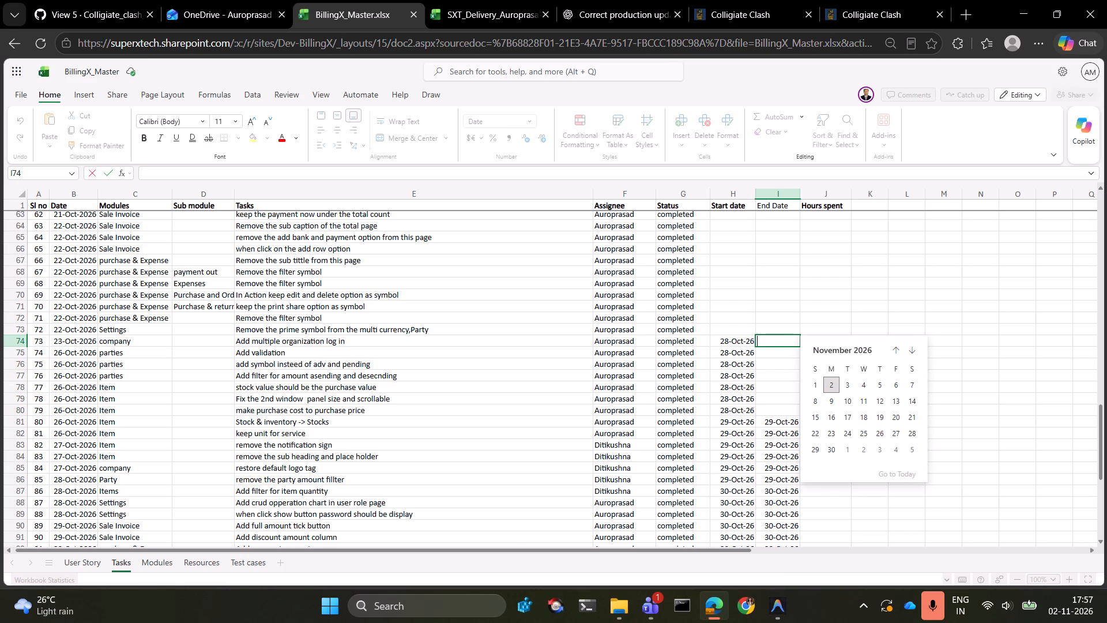
pyautogui.press('2')
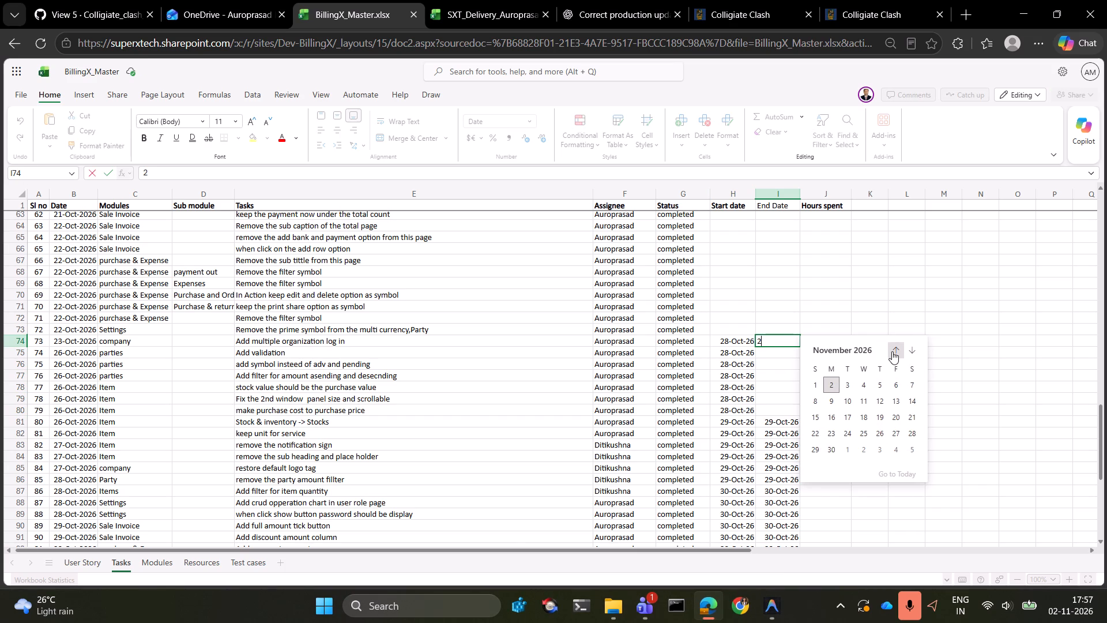
pyautogui.click(892, 351)
pyautogui.click(868, 444)
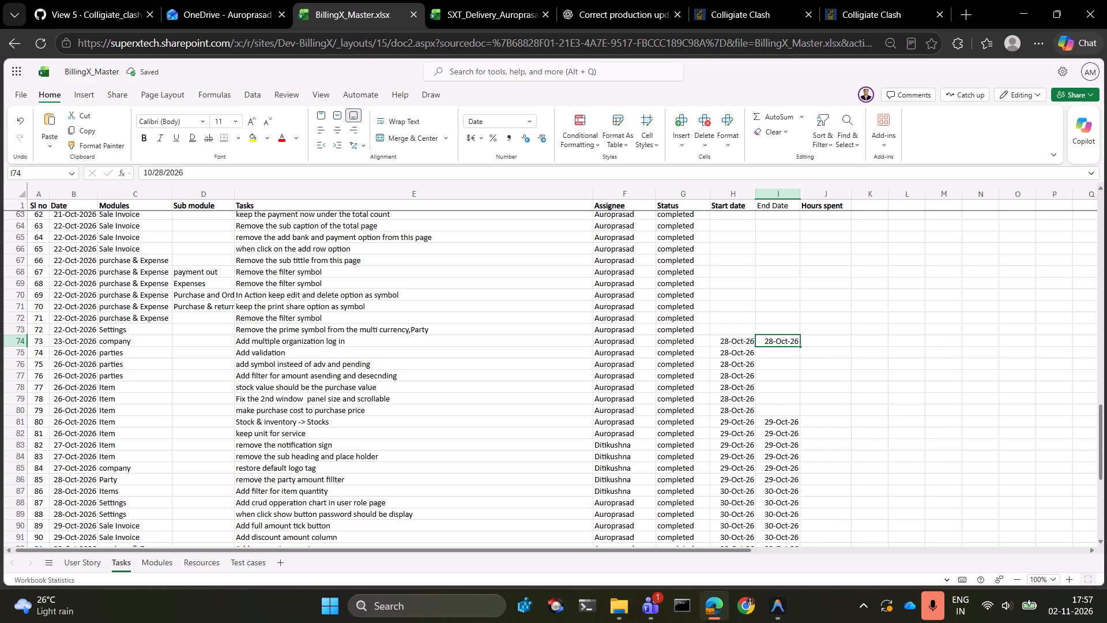
pyautogui.moveTo(800, 347); pyautogui.dragTo(808, 408)
pyautogui.click(819, 429)
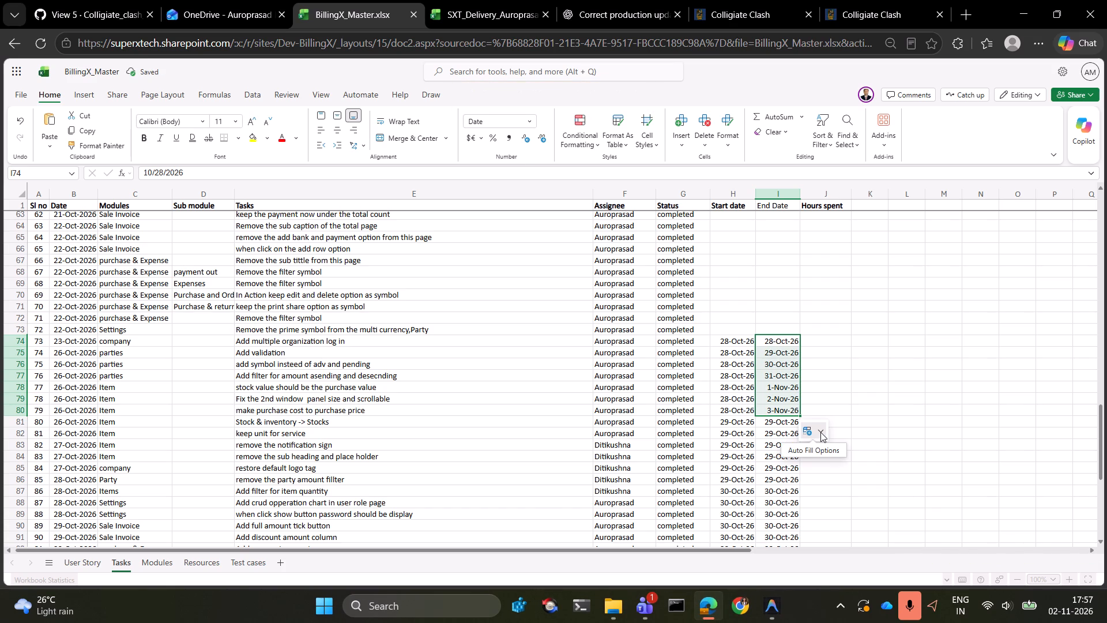
pyautogui.click(820, 432)
pyautogui.click(827, 445)
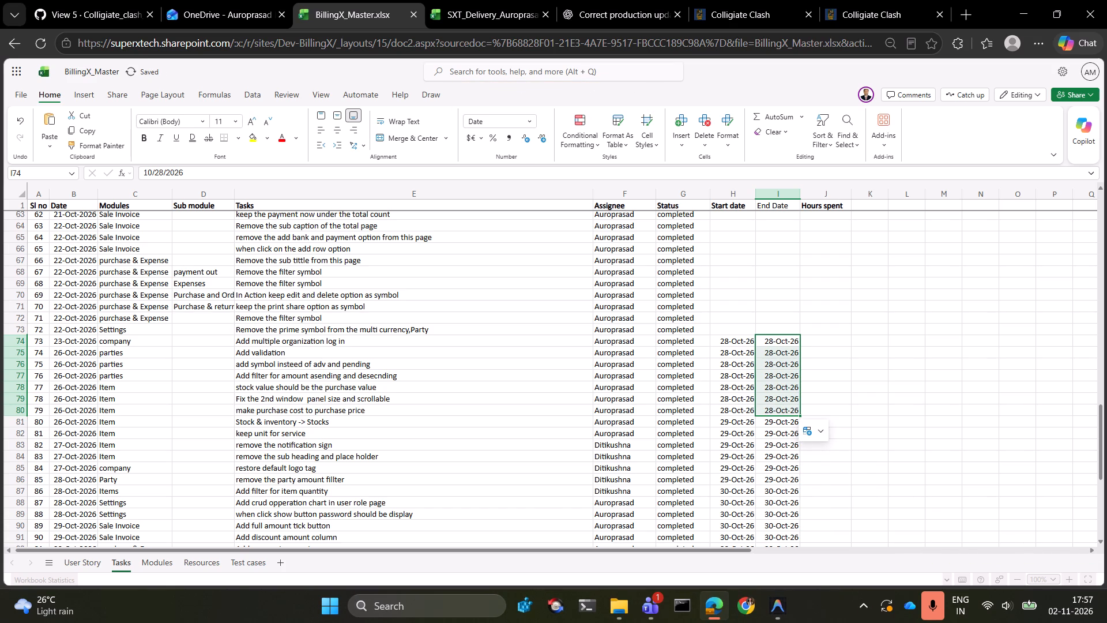
pyautogui.click(837, 373)
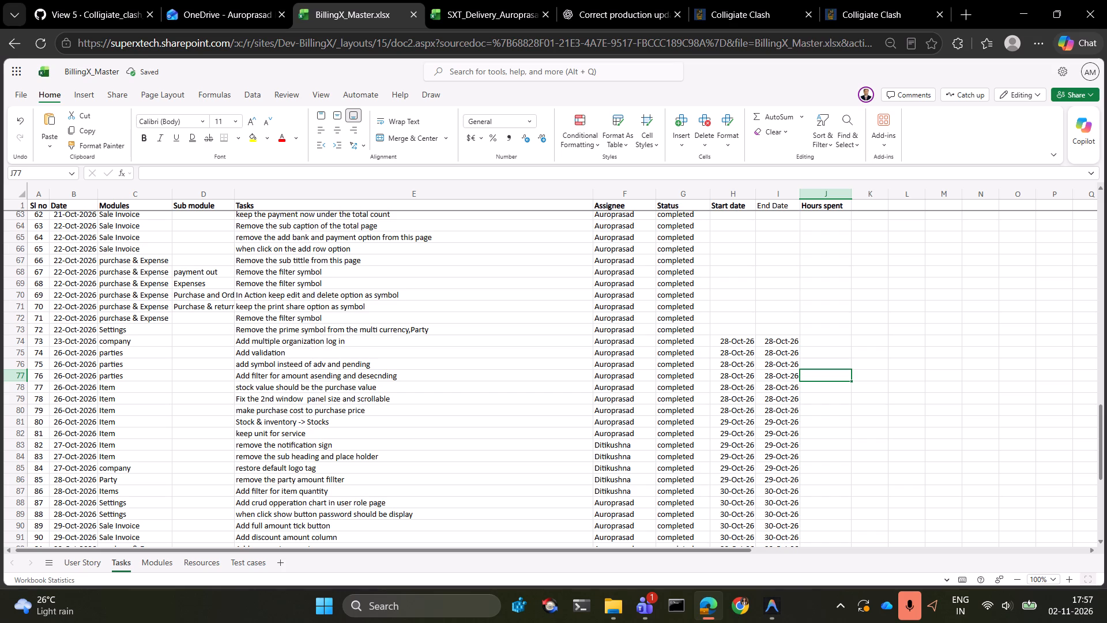
# Enter the start date 27-Oct-26 in H63 and fill the same date down through H73 without incrementing it.
pyautogui.scroll(2, 735, 337)
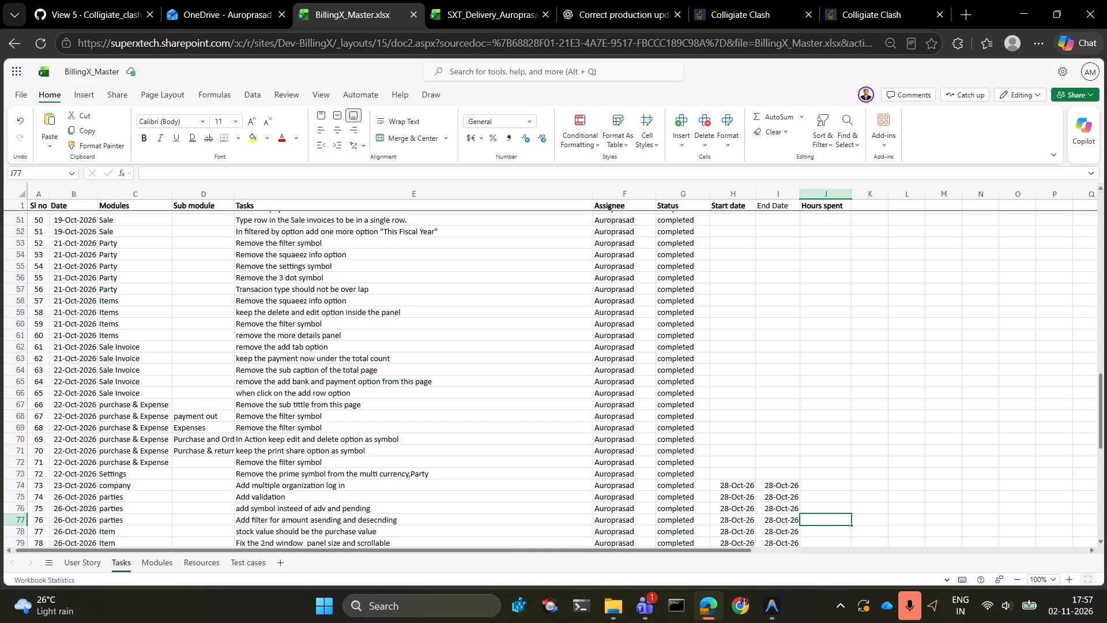
pyautogui.click(734, 361)
pyautogui.doubleClick(741, 359)
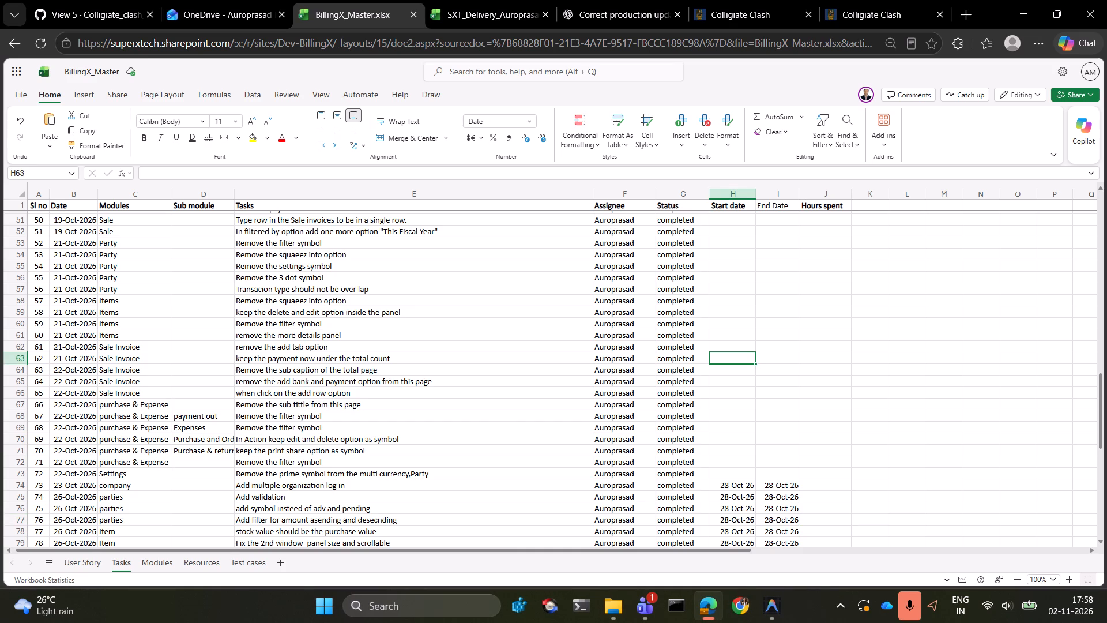
pyautogui.click(848, 361)
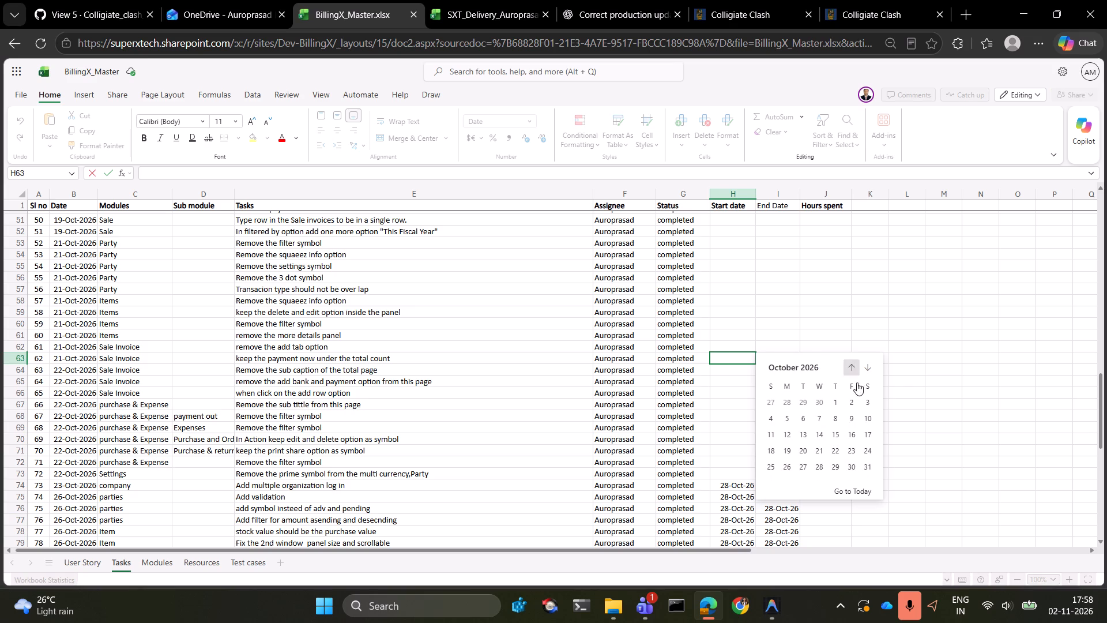
pyautogui.click(804, 463)
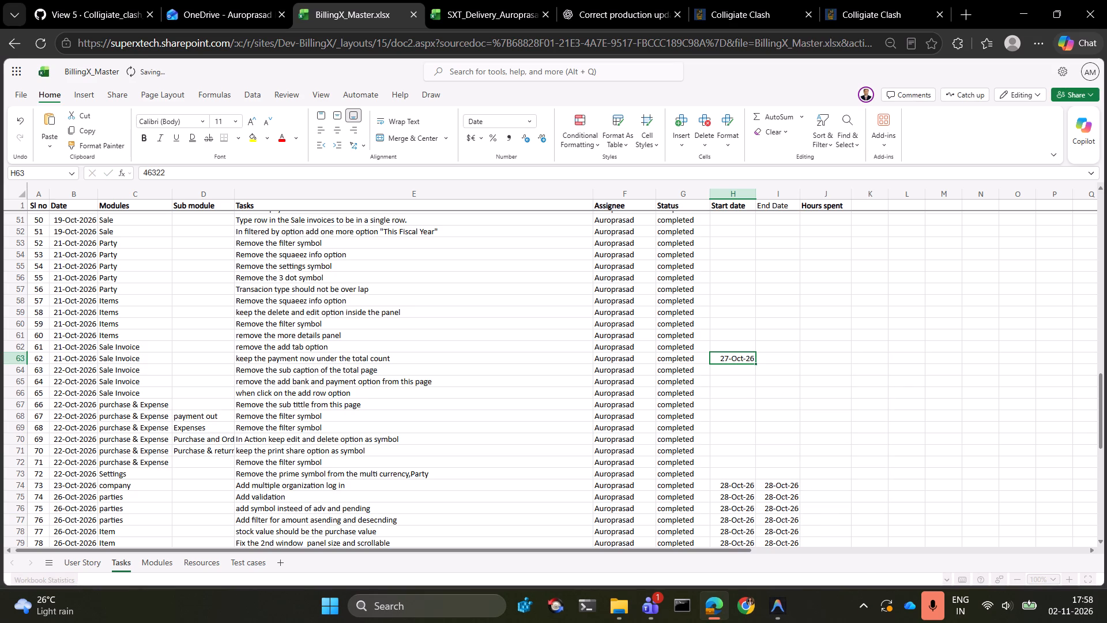
pyautogui.moveTo(756, 363); pyautogui.dragTo(756, 470)
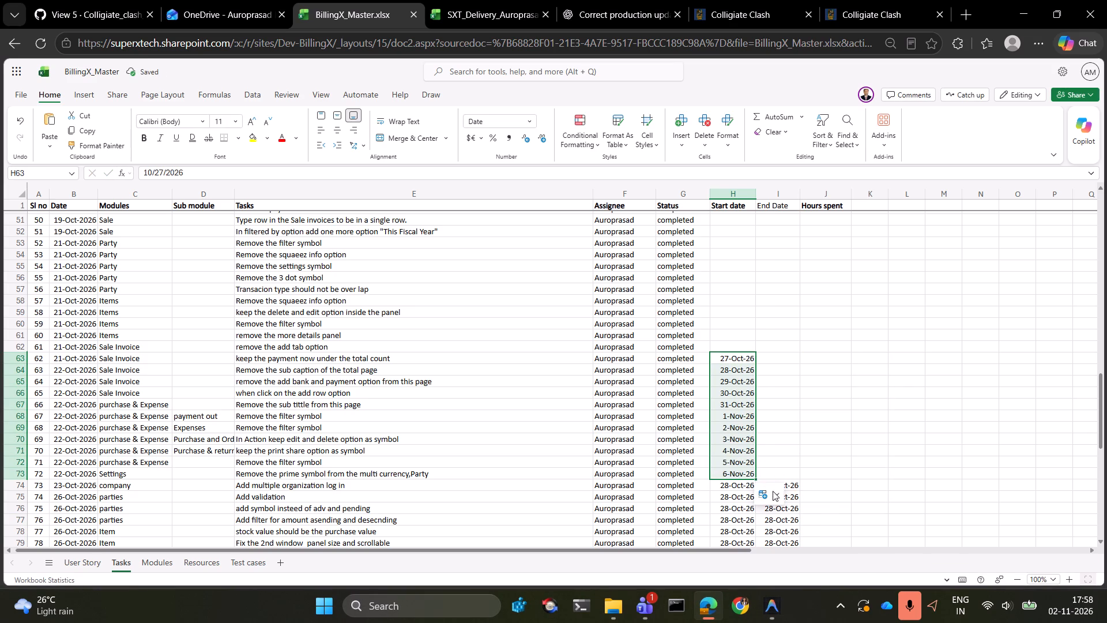
pyautogui.click(772, 491)
pyautogui.click(785, 510)
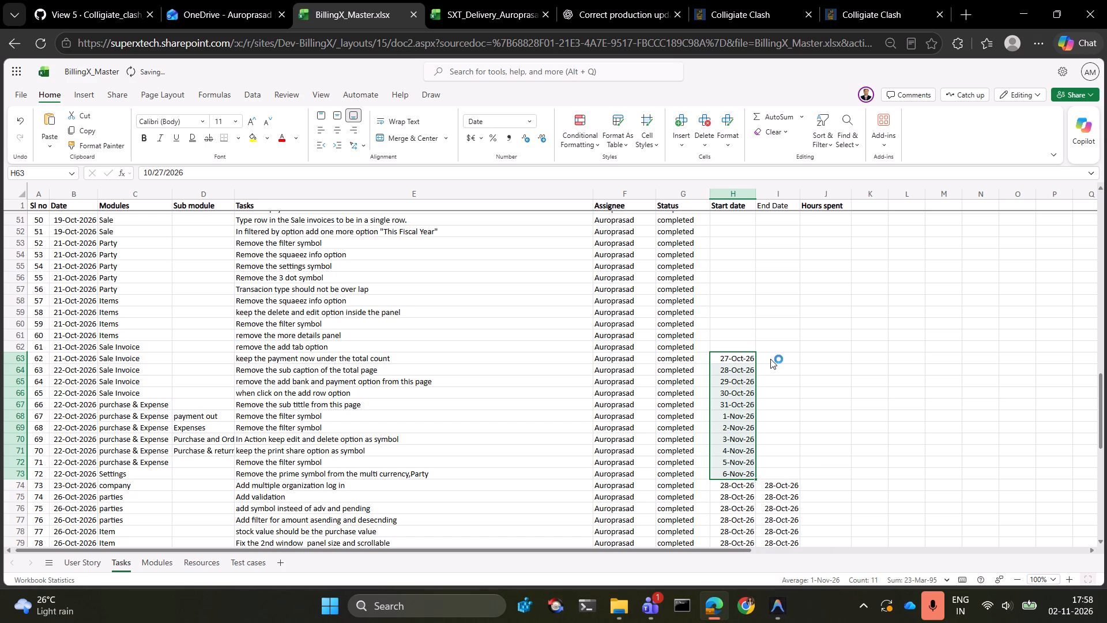
# Enter the end date 27-Oct-26 in I63 and fill the same date down through I73 without incrementing it.
pyautogui.click(773, 356)
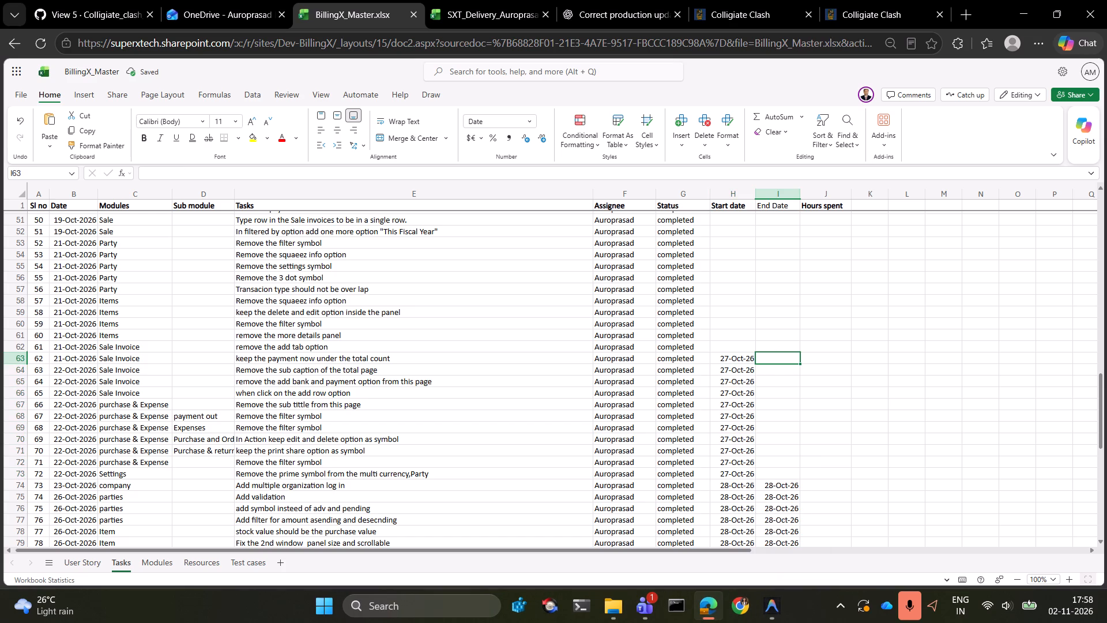
pyautogui.press('2')
pyautogui.click(893, 365)
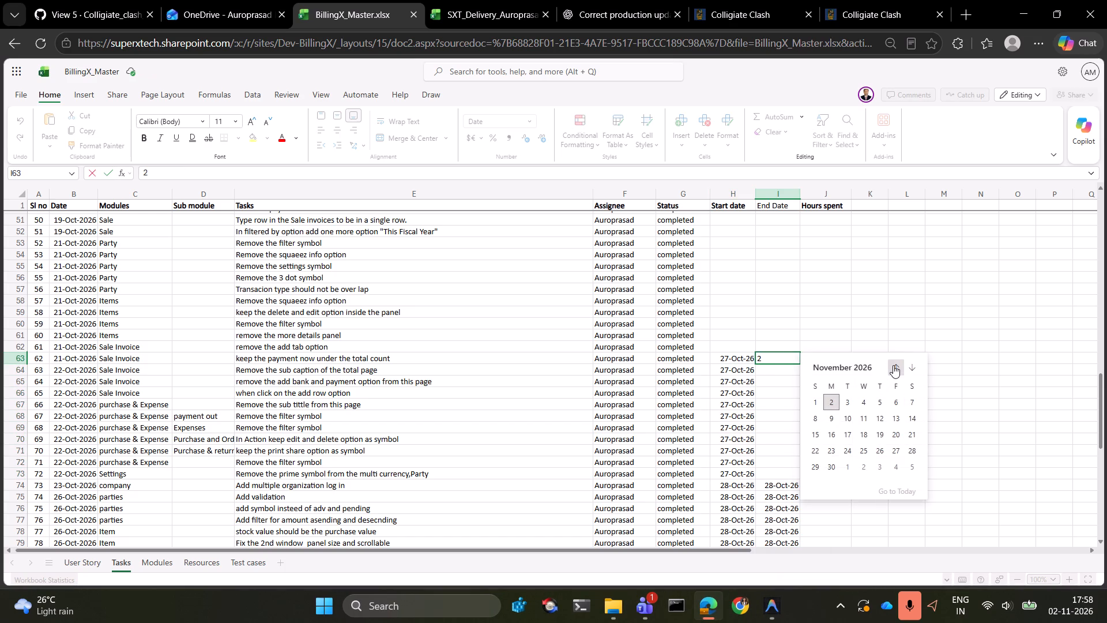
pyautogui.click(845, 464)
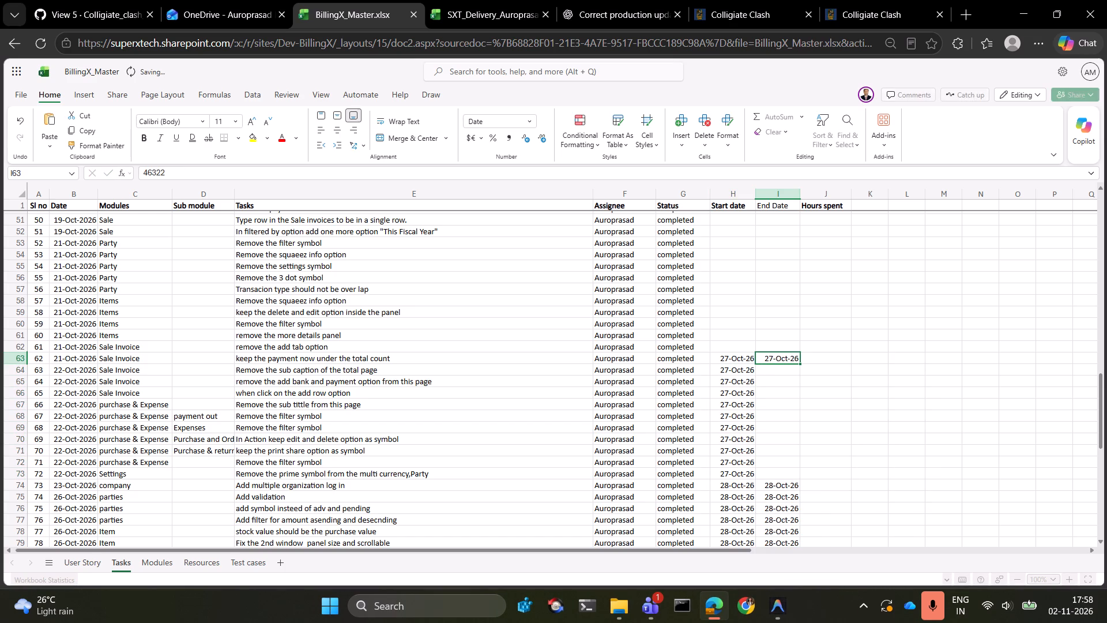
pyautogui.moveTo(800, 365); pyautogui.dragTo(805, 395)
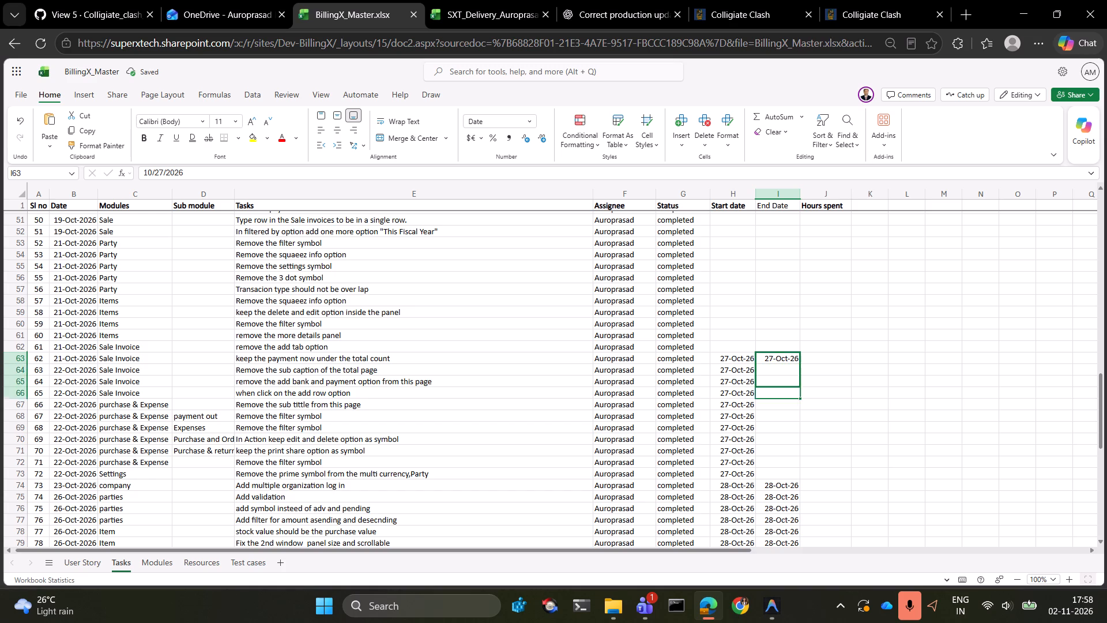
pyautogui.moveTo(805, 395); pyautogui.dragTo(815, 471)
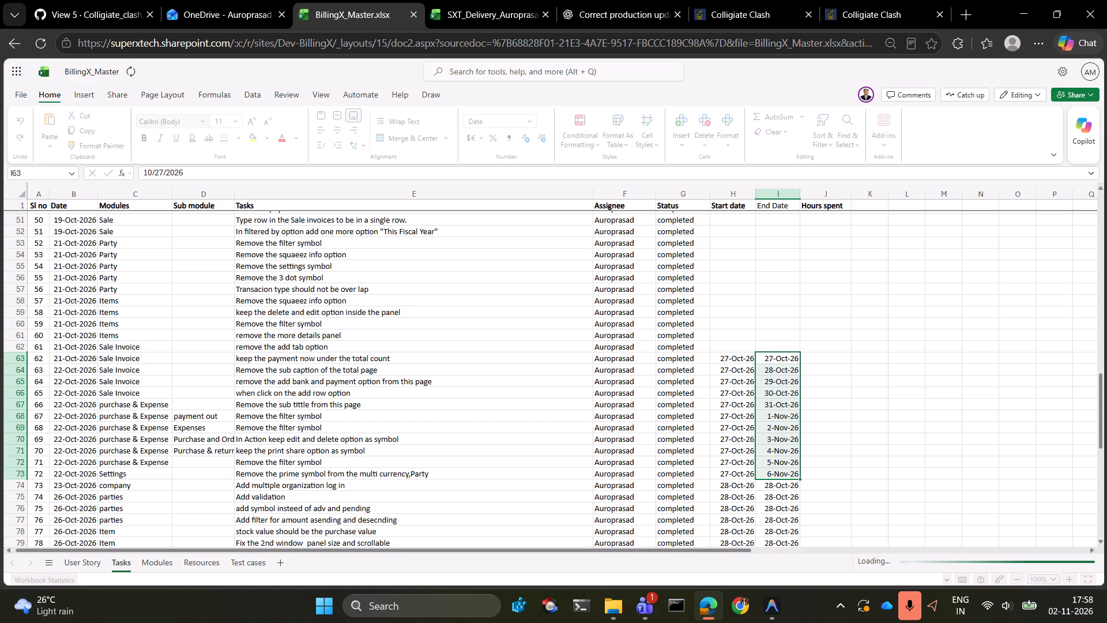
pyautogui.click(815, 492)
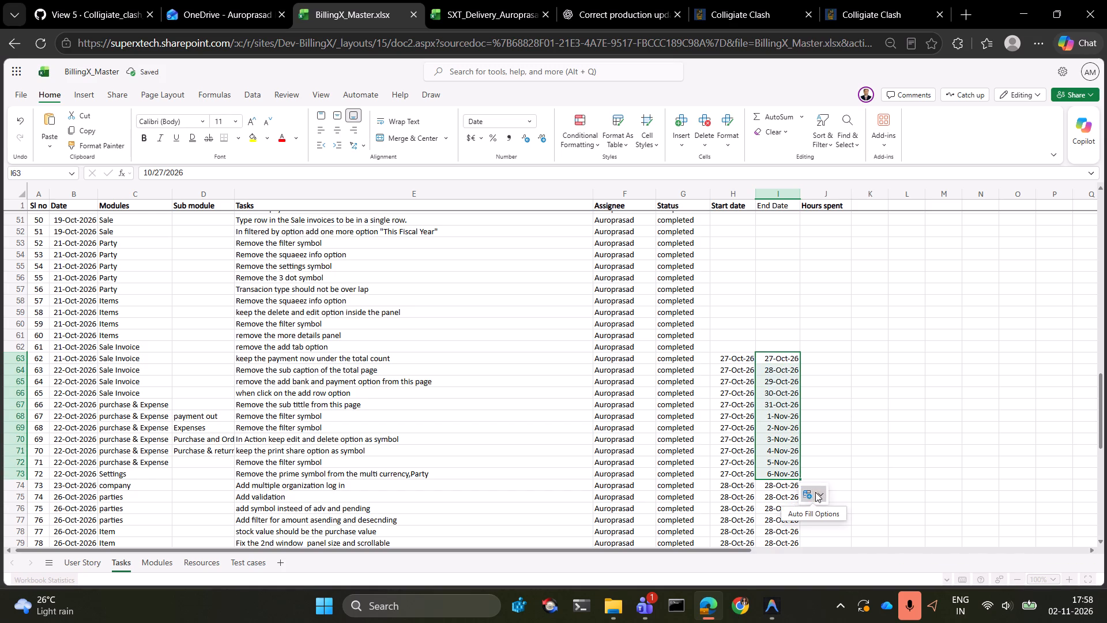
pyautogui.click(826, 510)
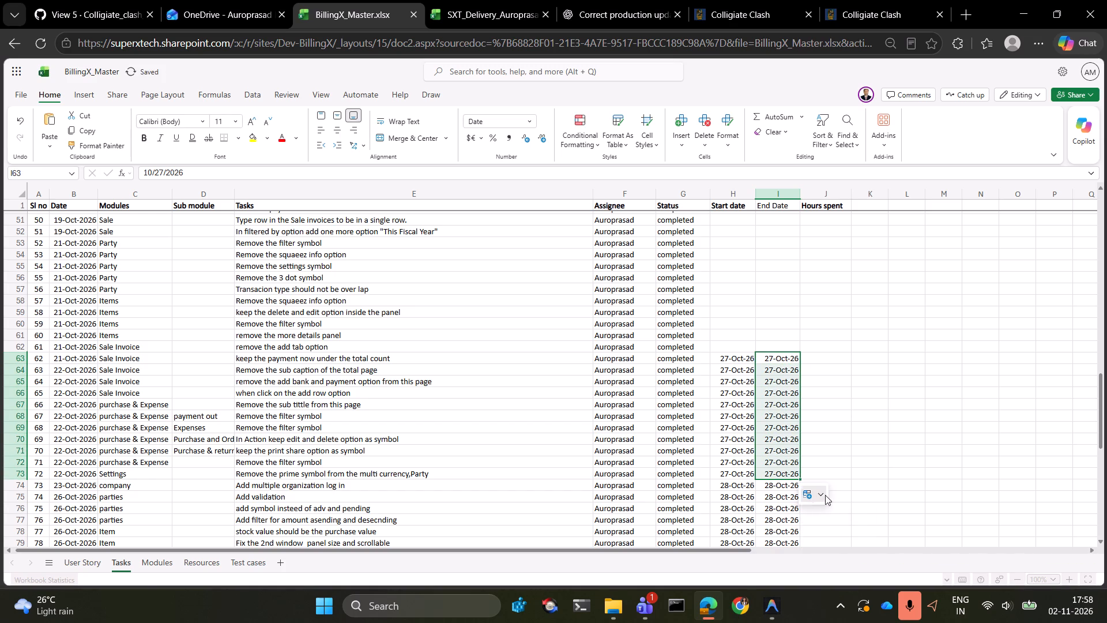
pyautogui.click(831, 440)
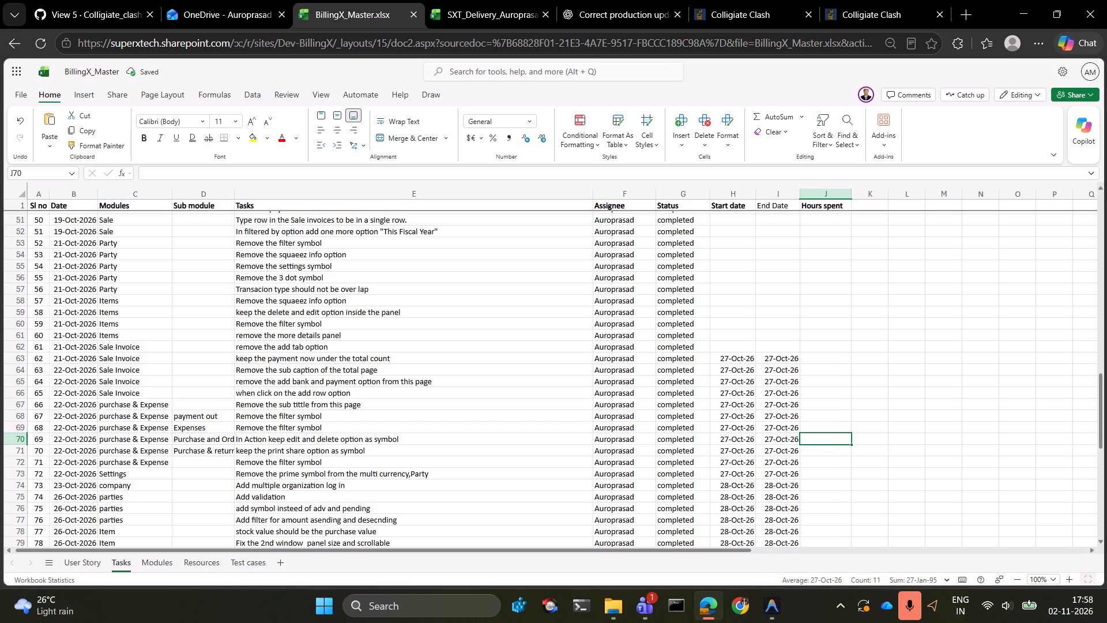
# Enter the start date 26-Oct-26 in H53 and fill the same date down through H62 without incrementing it.
pyautogui.scroll(2, 738, 337)
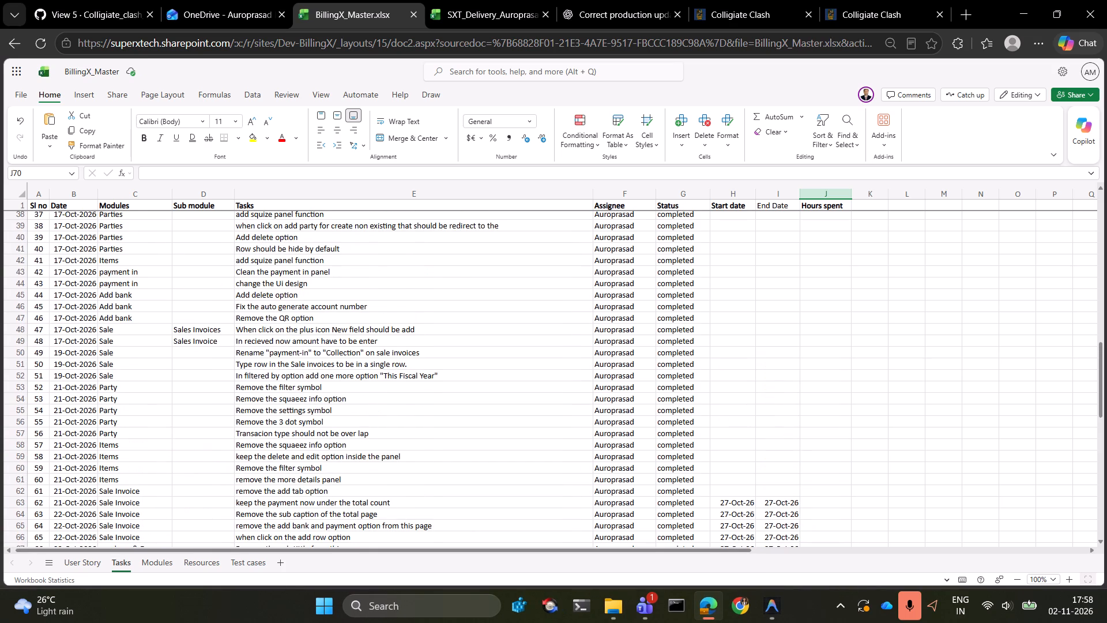
pyautogui.scroll(-1, 739, 337)
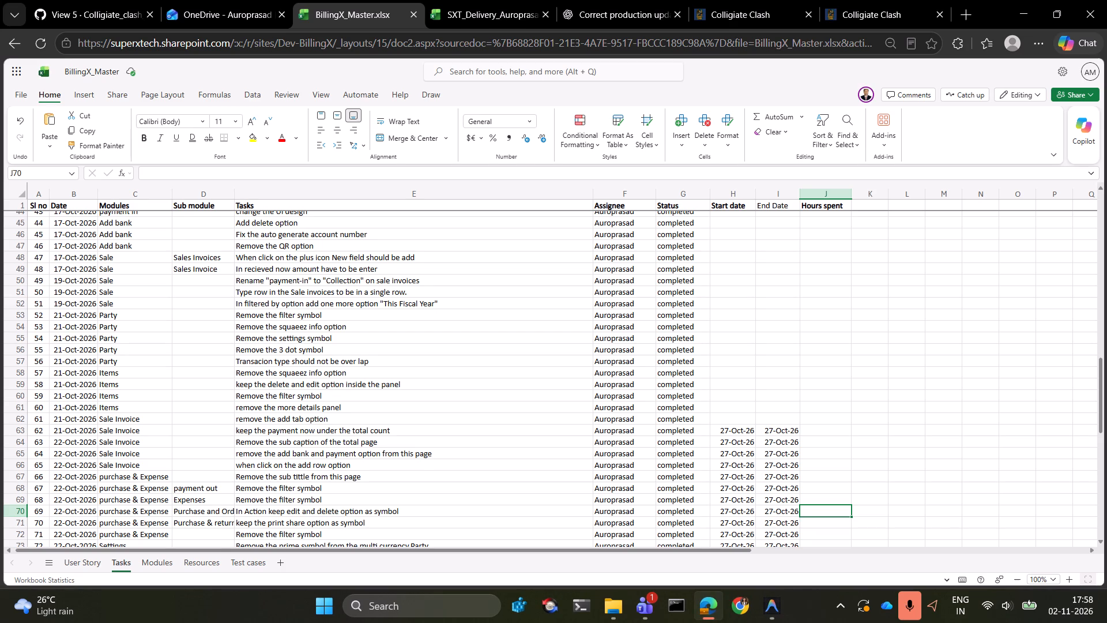
pyautogui.scroll(1, 738, 369)
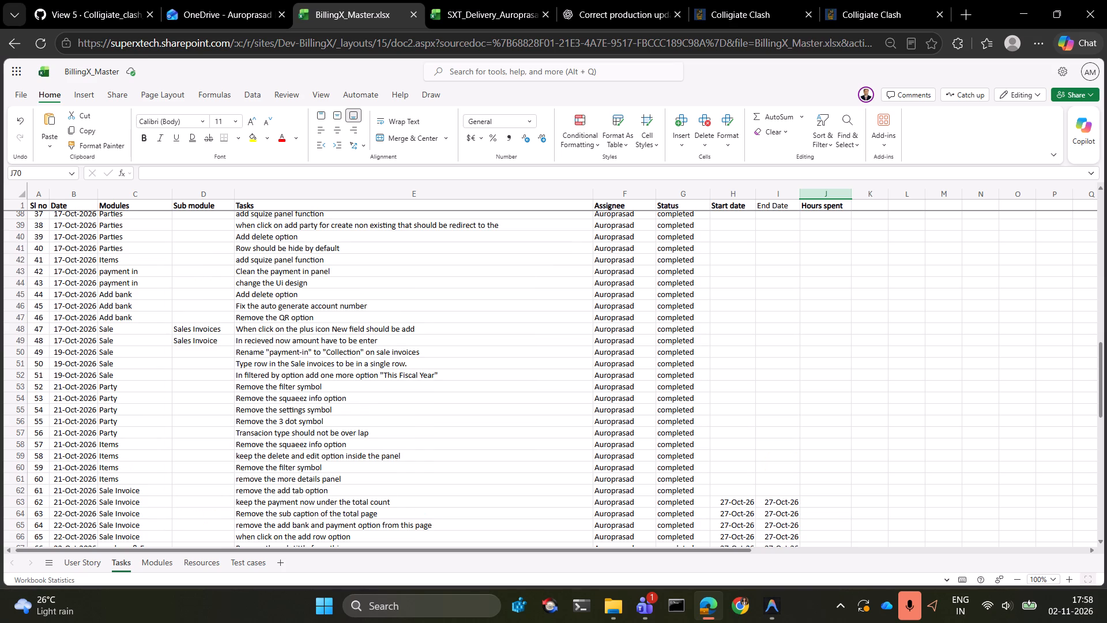
pyautogui.scroll(-1, 743, 366)
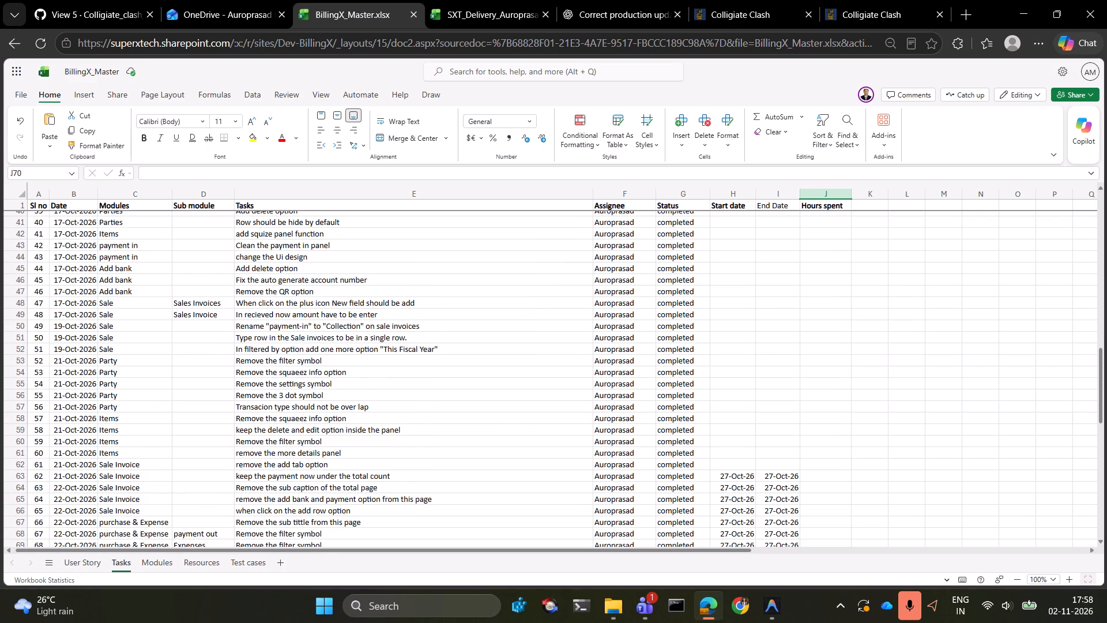
pyautogui.click(724, 302)
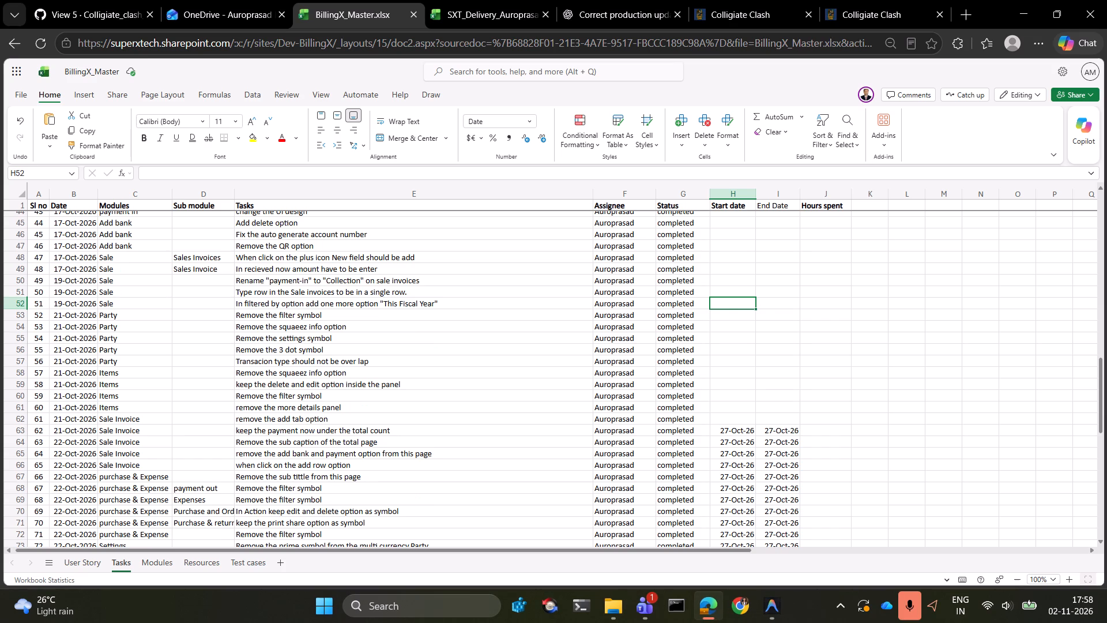
pyautogui.click(732, 316)
pyautogui.doubleClick(732, 316)
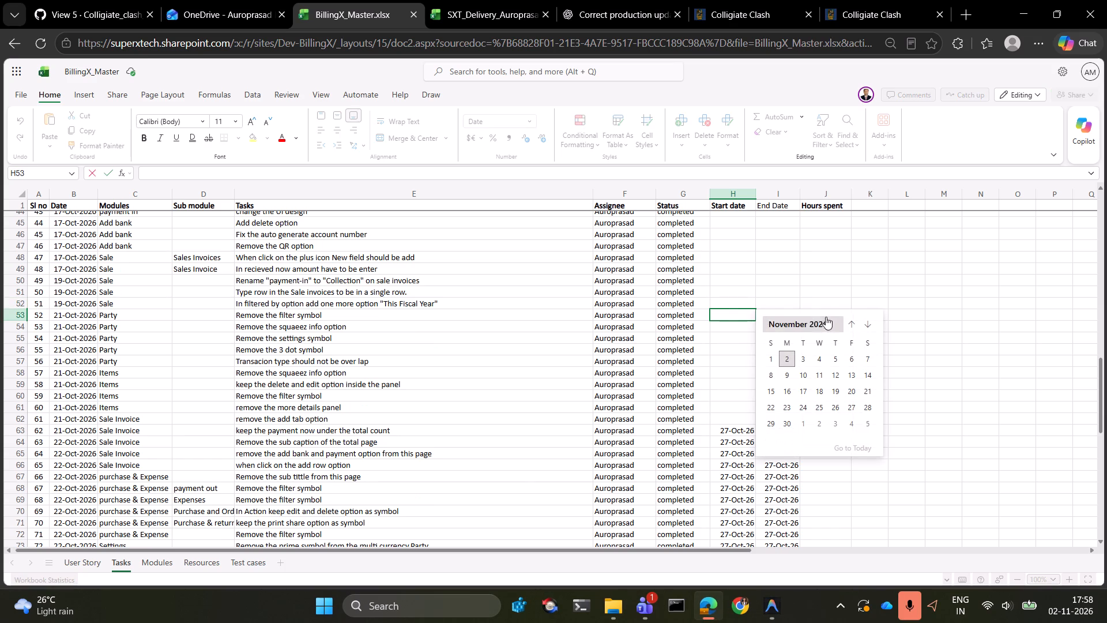
pyautogui.click(848, 317)
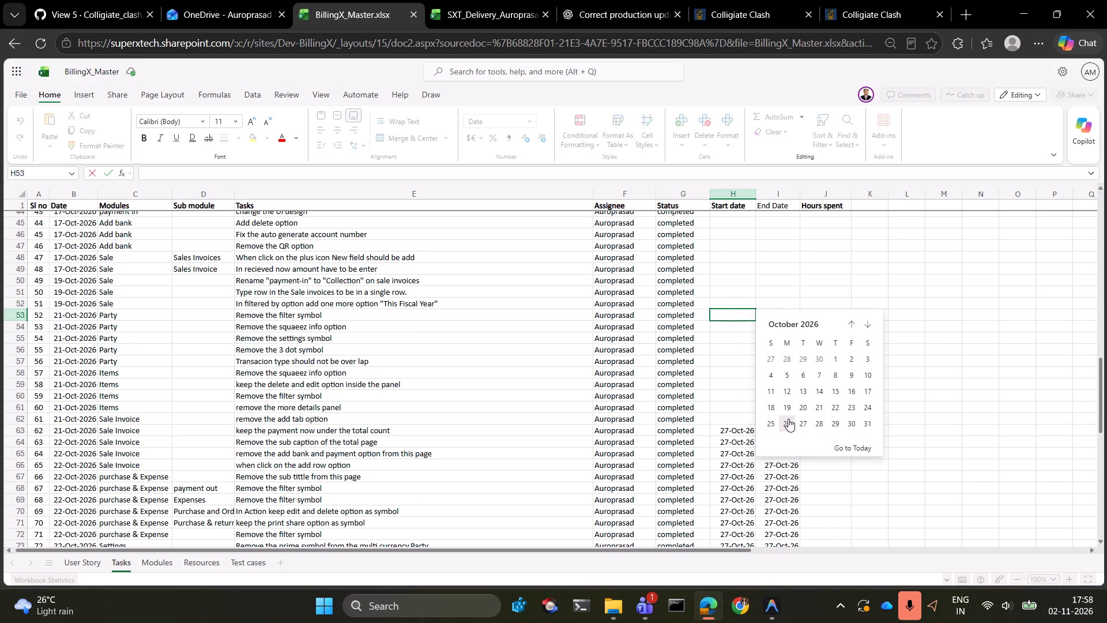
pyautogui.click(788, 419)
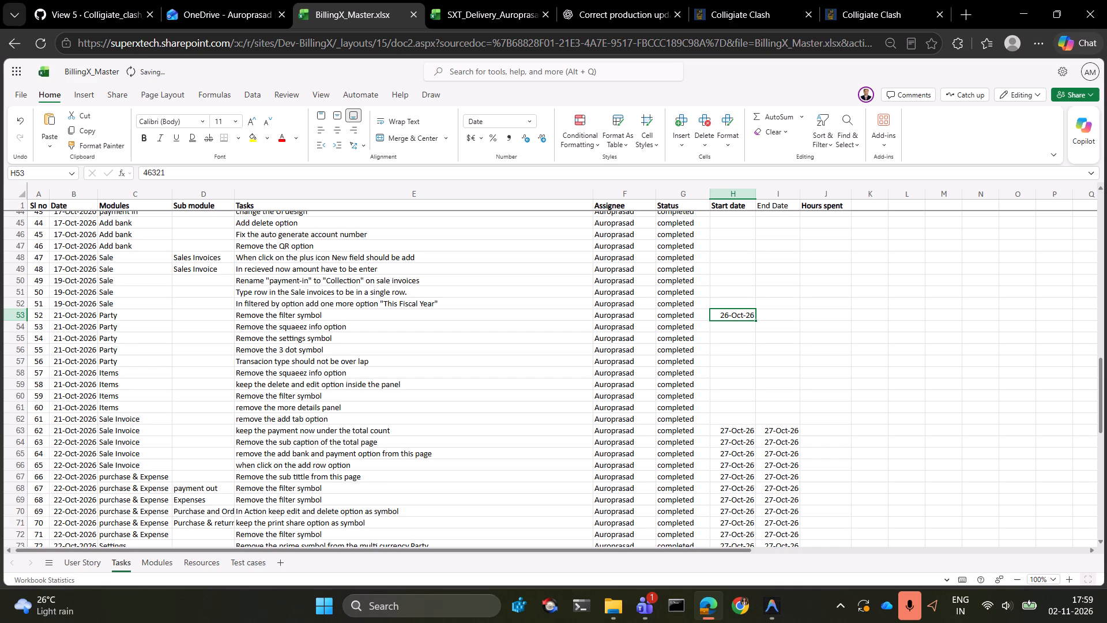
pyautogui.moveTo(756, 321); pyautogui.dragTo(755, 399)
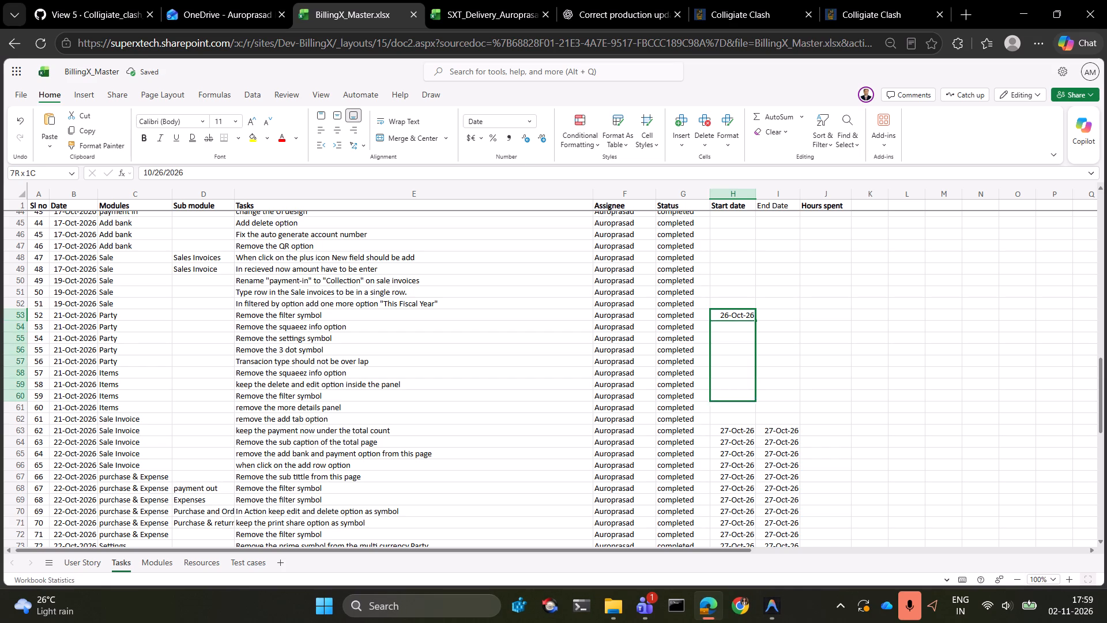
pyautogui.moveTo(755, 399); pyautogui.dragTo(756, 416)
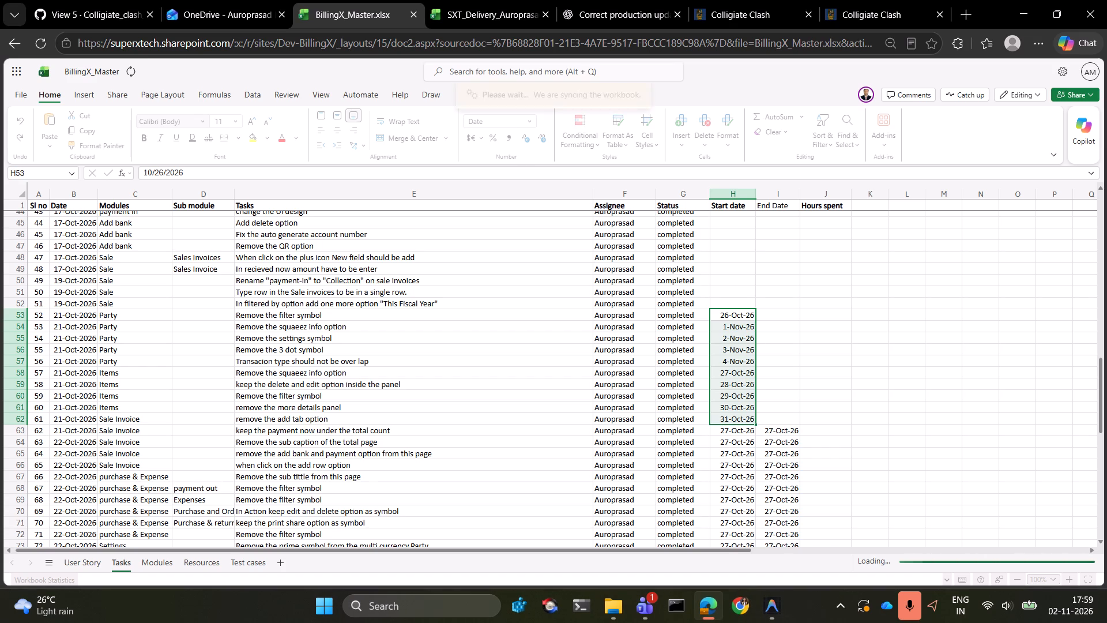
pyautogui.click(779, 437)
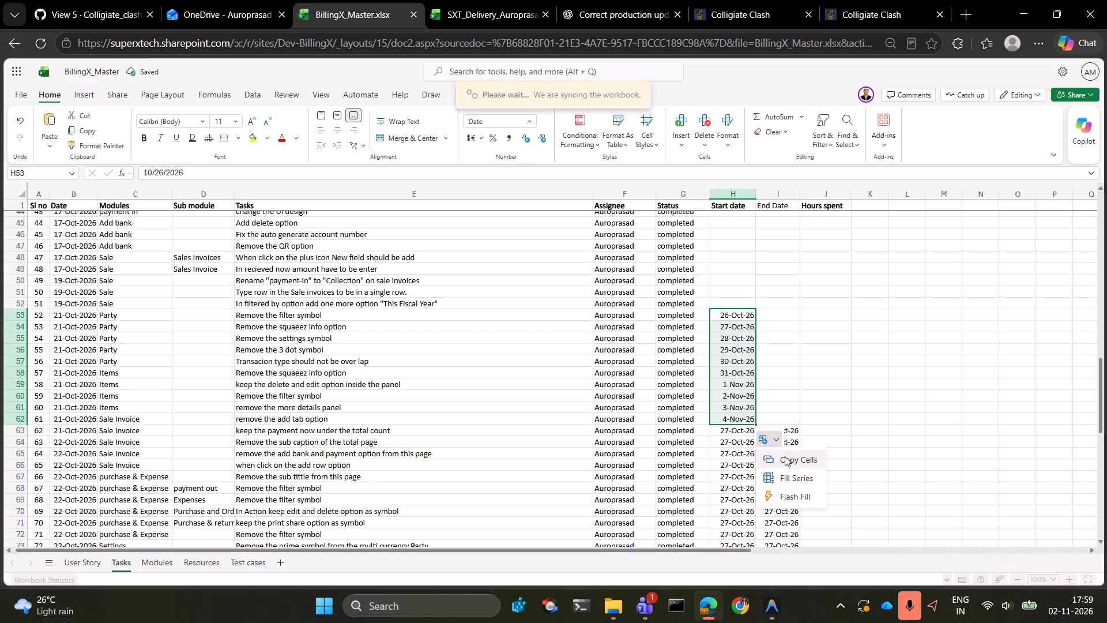
pyautogui.click(785, 457)
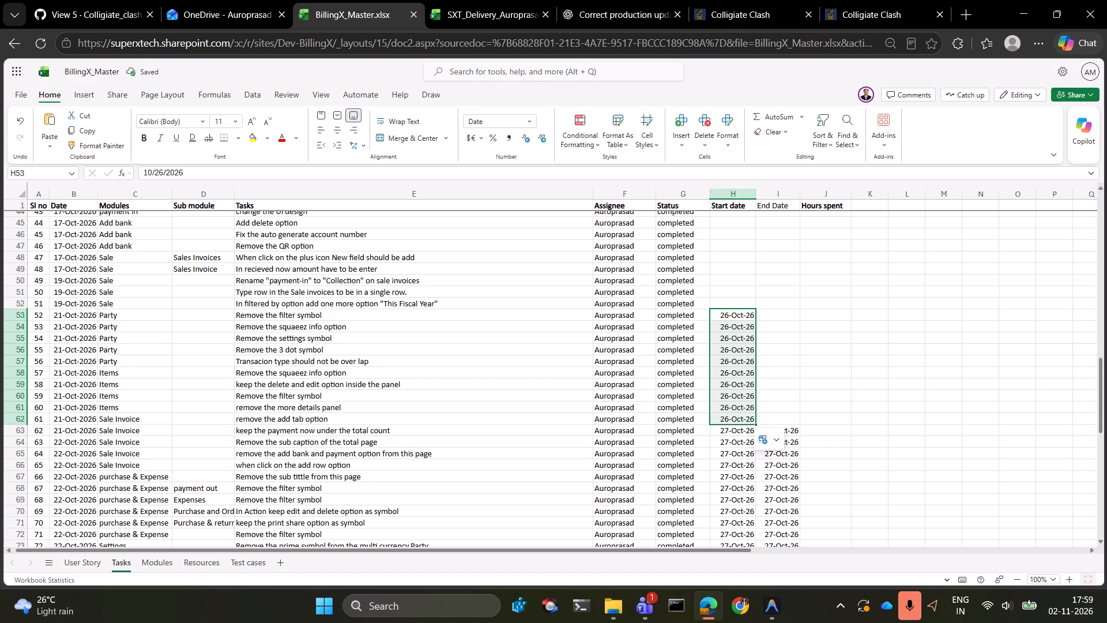
# Enter the end date 26-Oct-26 in I53 and fill the same date down through I62 without incrementing it.
pyautogui.click(781, 316)
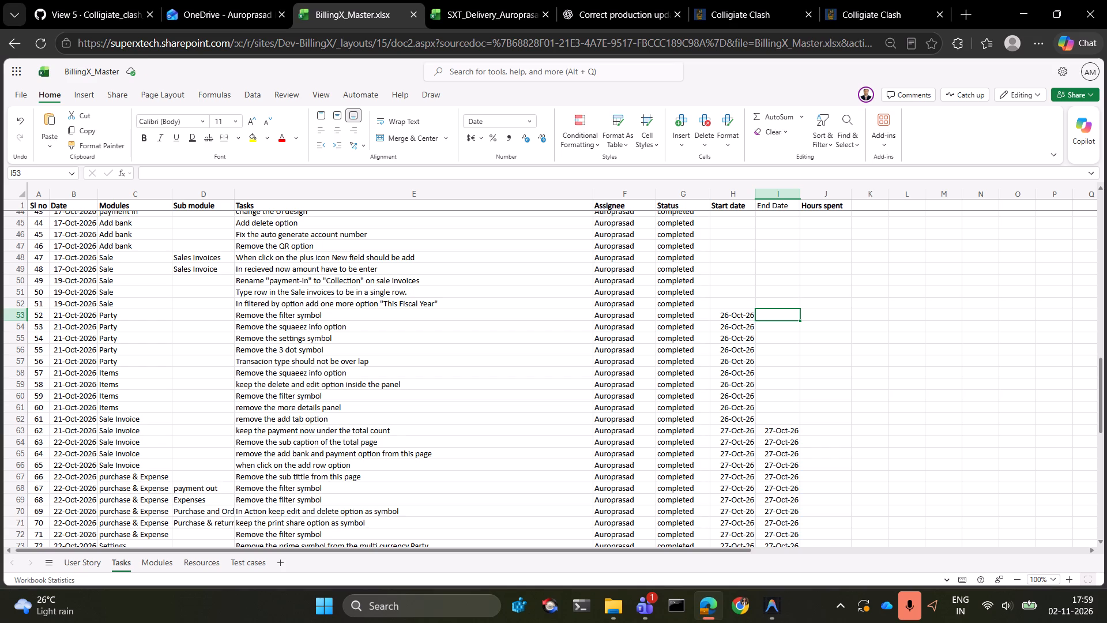
pyautogui.press('2')
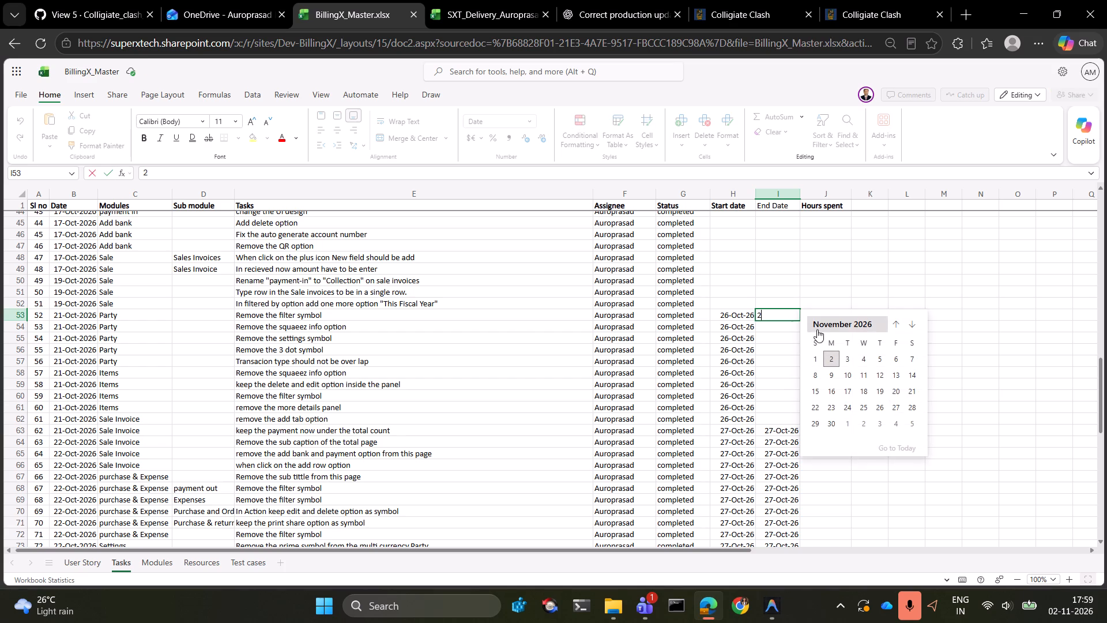
pyautogui.click(888, 324)
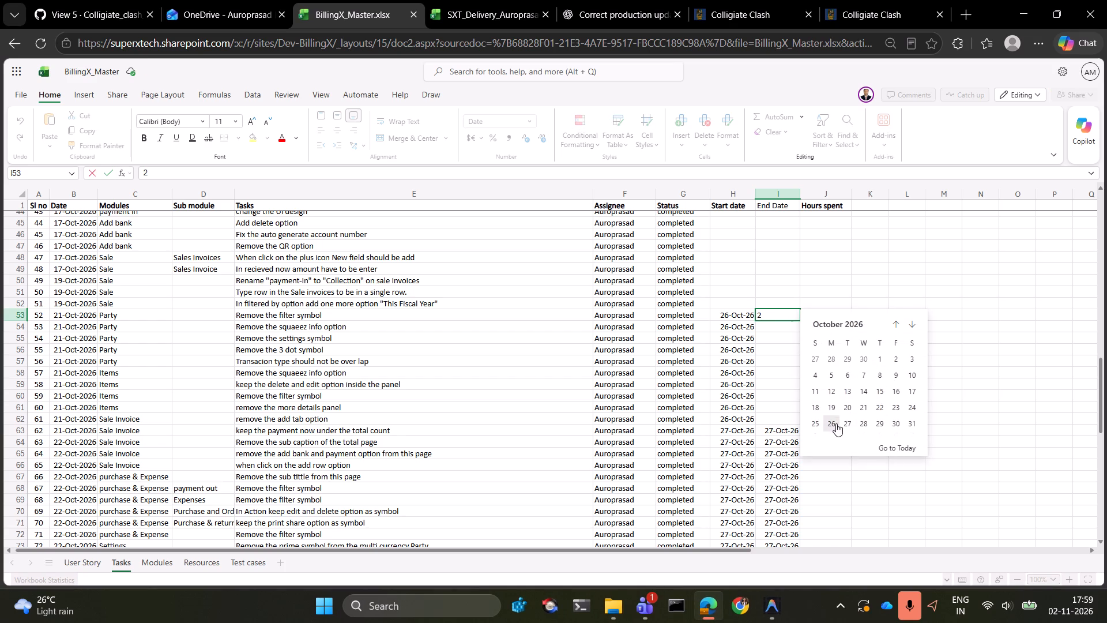
pyautogui.click(836, 423)
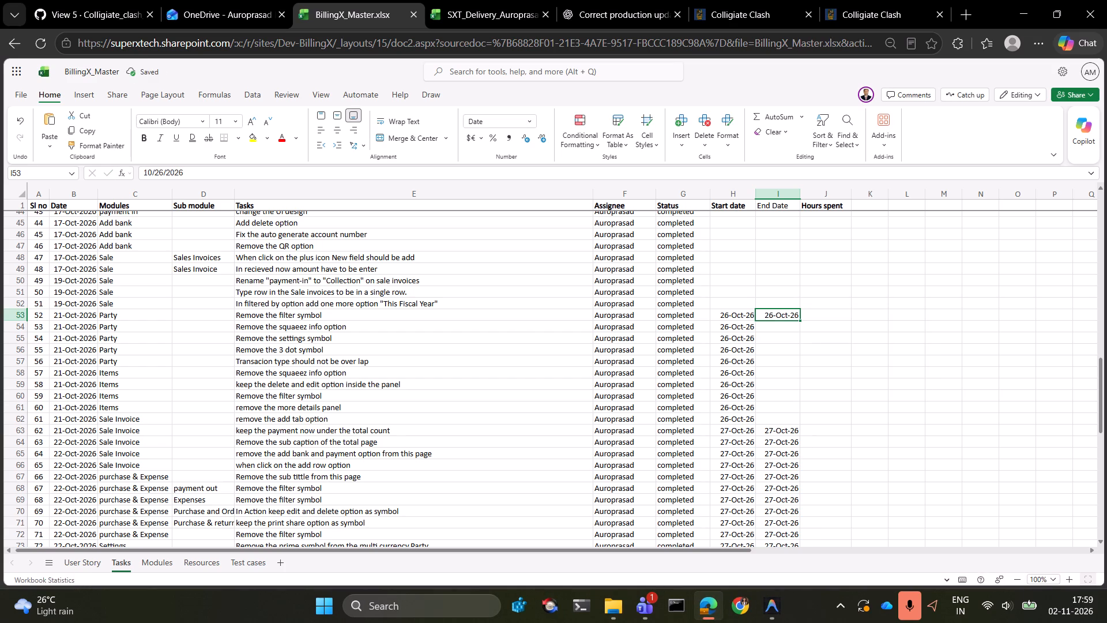
pyautogui.moveTo(799, 320); pyautogui.dragTo(800, 415)
pyautogui.click(823, 441)
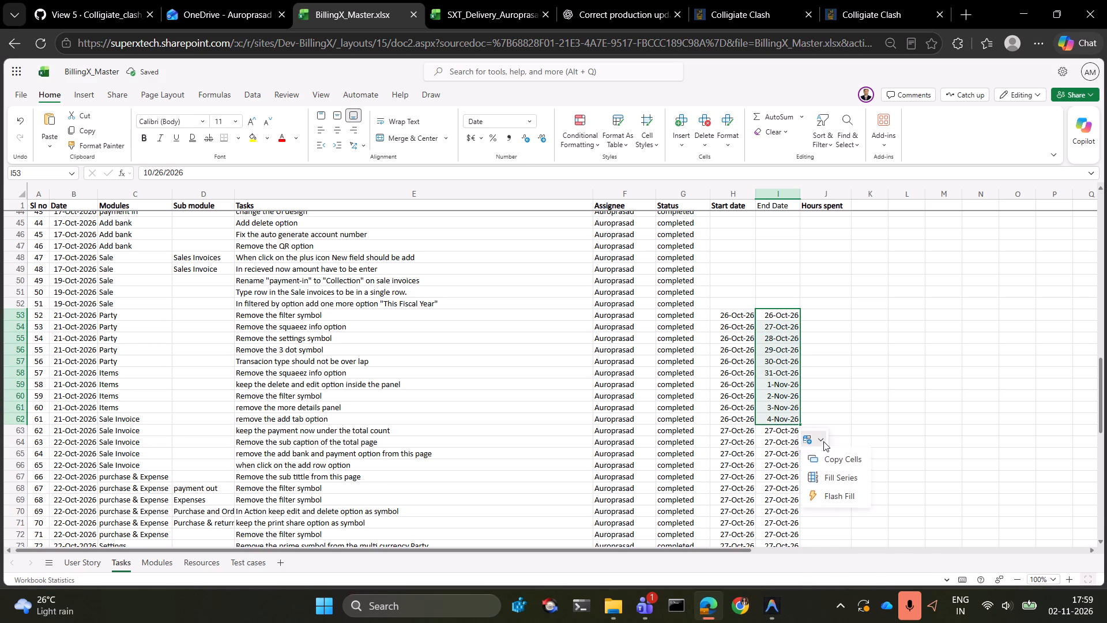
pyautogui.click(828, 453)
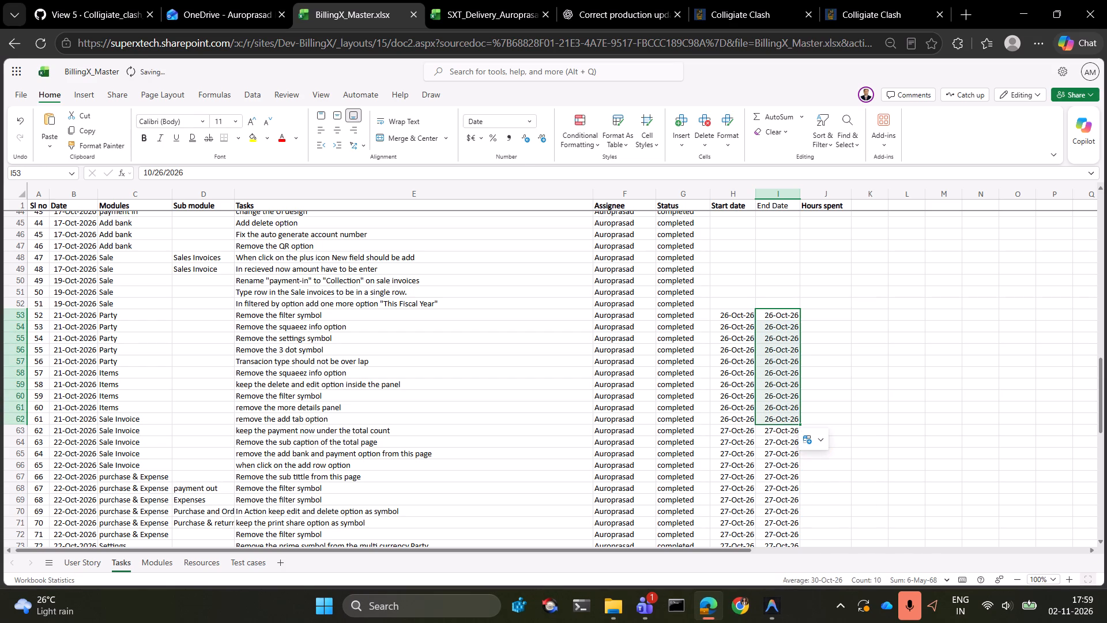
# Enter the start date 24-Oct-26 in H47 and fill the same date down through H52 without incrementing it.
pyautogui.scroll(1, 827, 411)
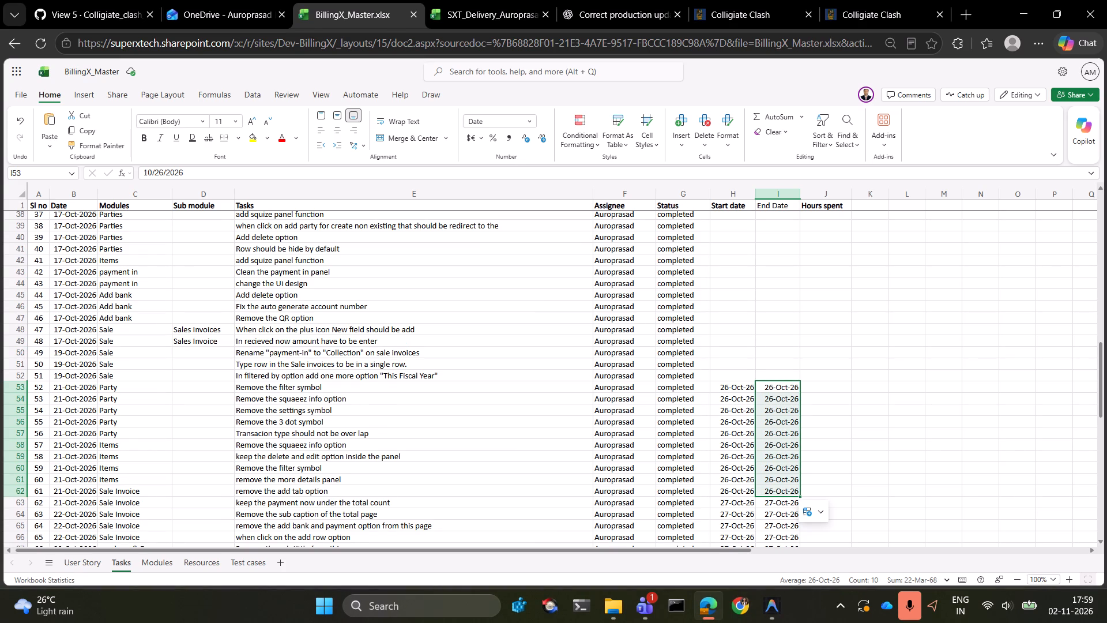
pyautogui.click(730, 317)
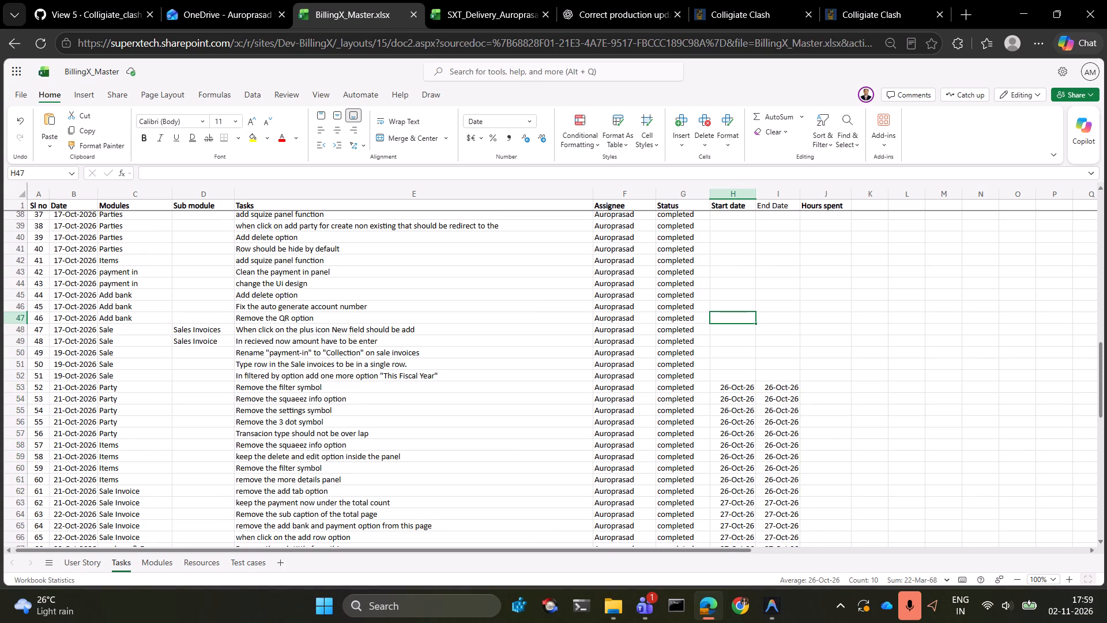
pyautogui.doubleClick(731, 317)
pyautogui.click(849, 322)
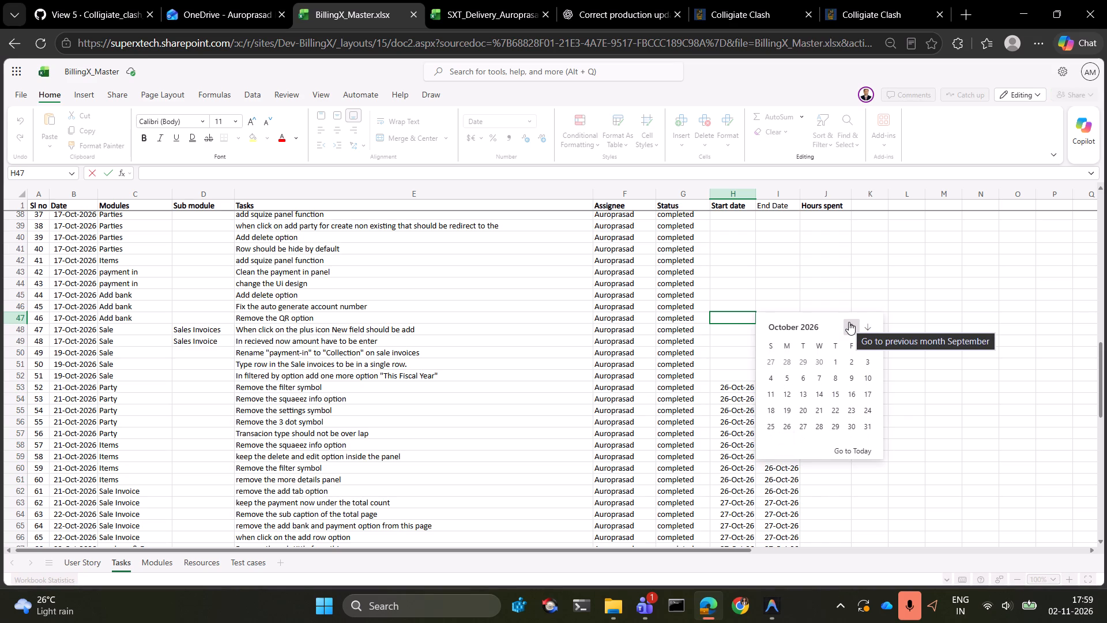
pyautogui.click(867, 406)
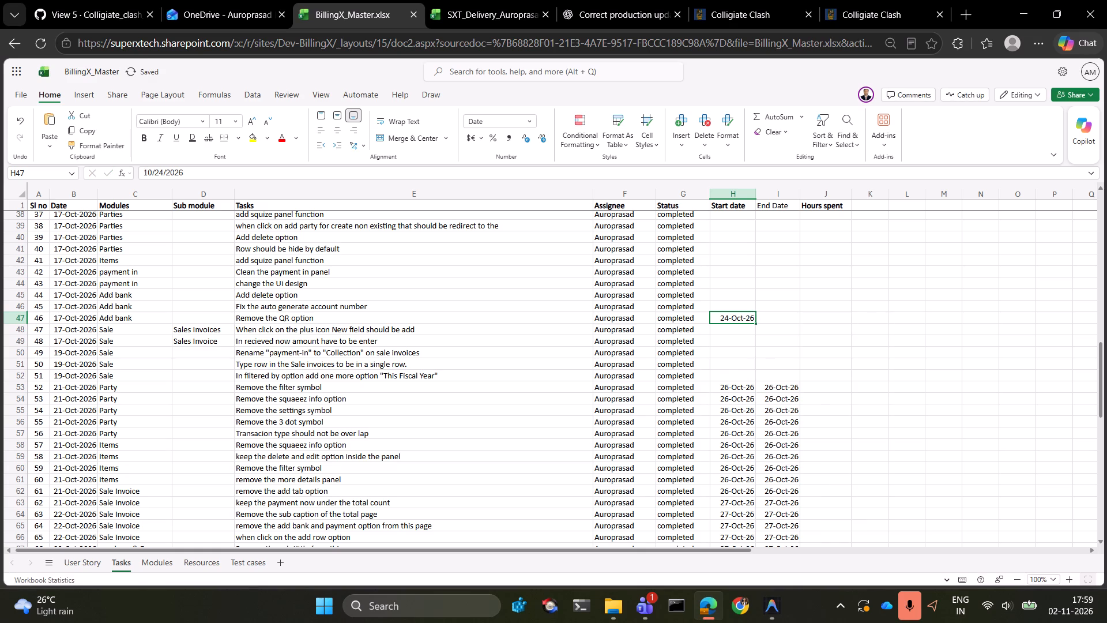
pyautogui.moveTo(755, 323); pyautogui.dragTo(753, 370)
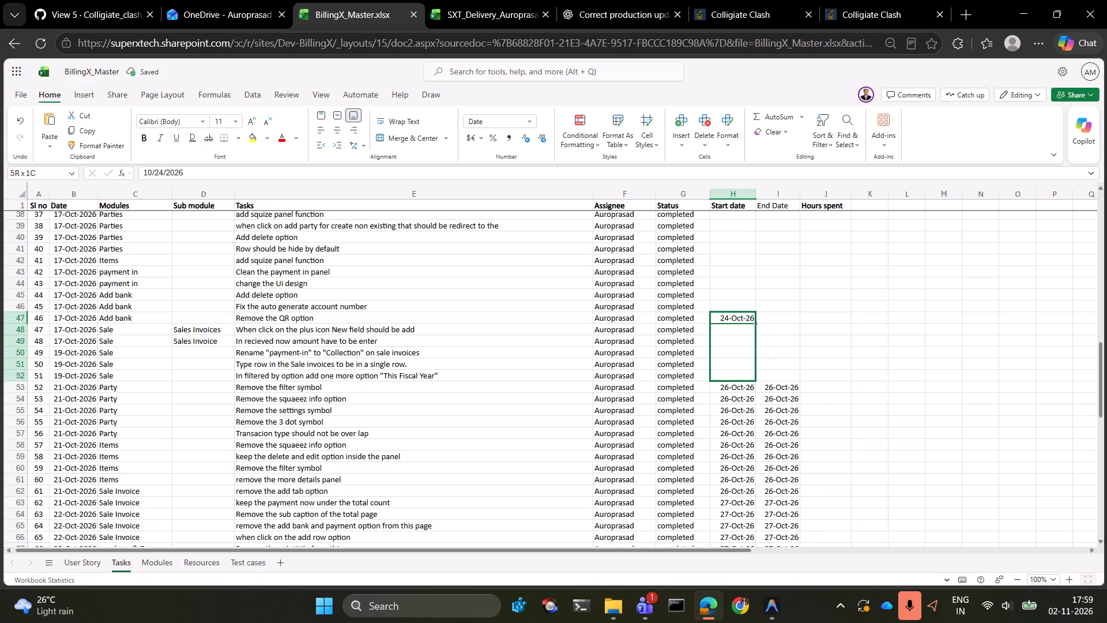
pyautogui.moveTo(753, 370); pyautogui.dragTo(753, 374)
pyautogui.click(779, 392)
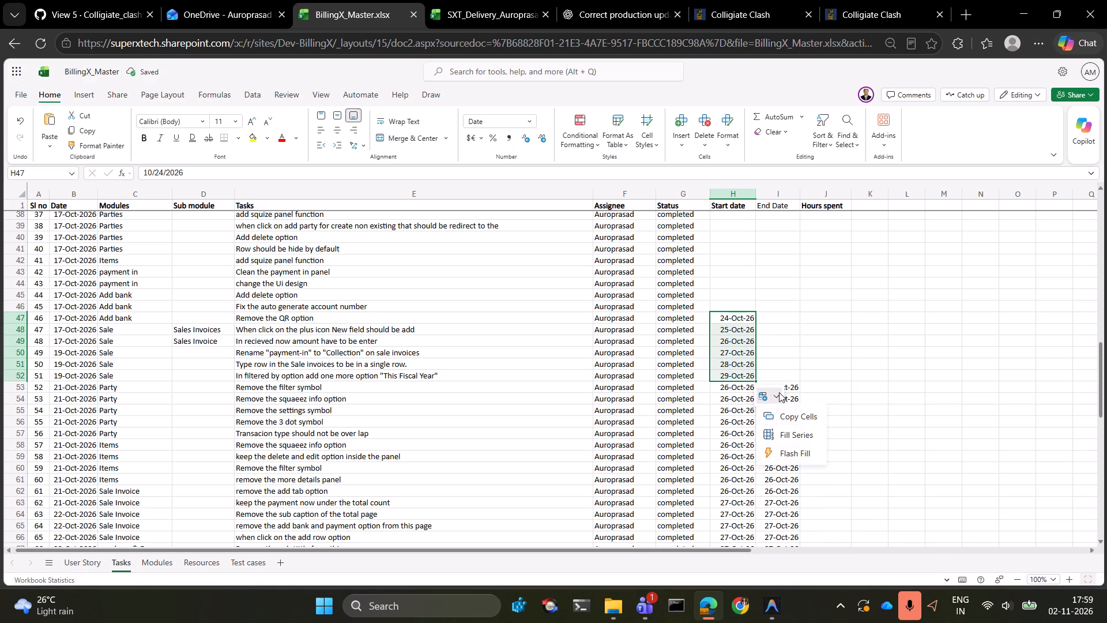
pyautogui.click(784, 413)
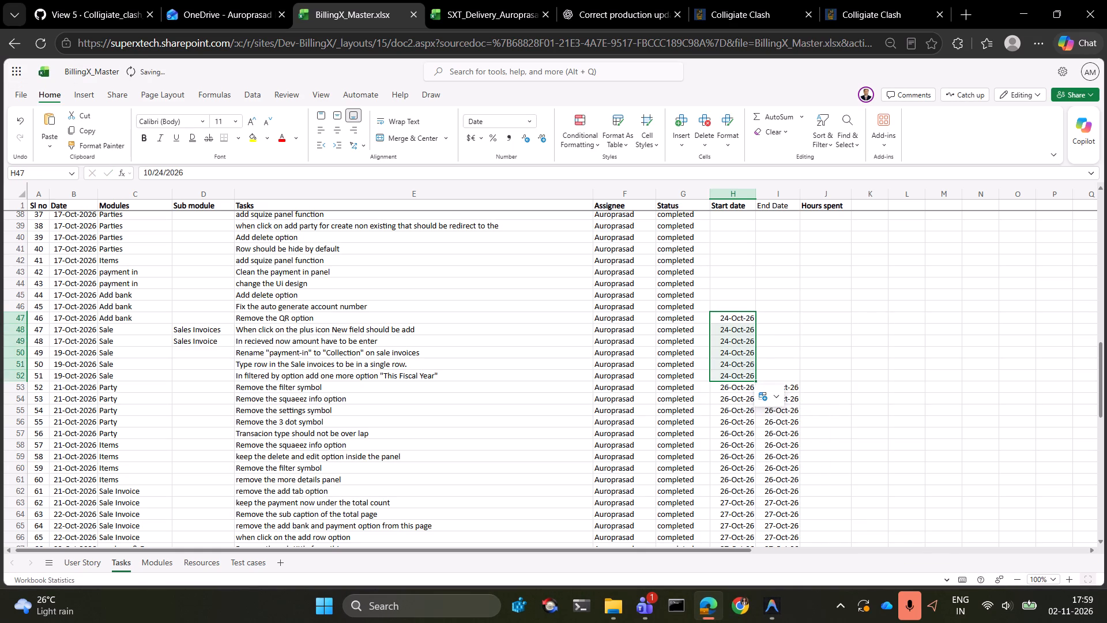
# Enter the end date 24-Oct-26 in I47 and fill the same date down through I52 without incrementing it.
pyautogui.doubleClick(773, 318)
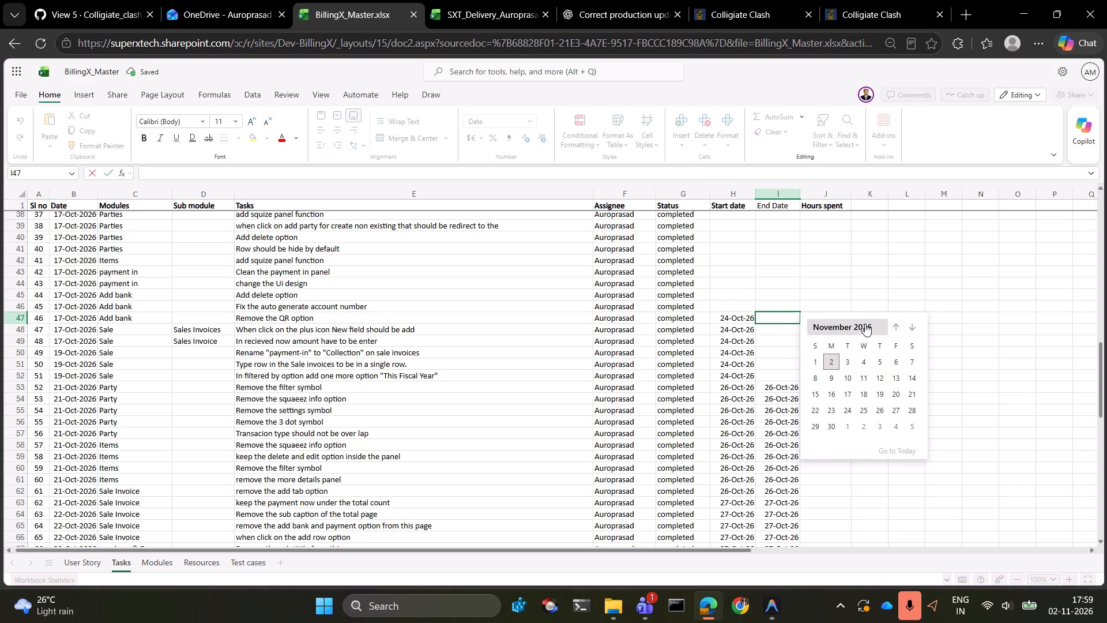
pyautogui.click(893, 326)
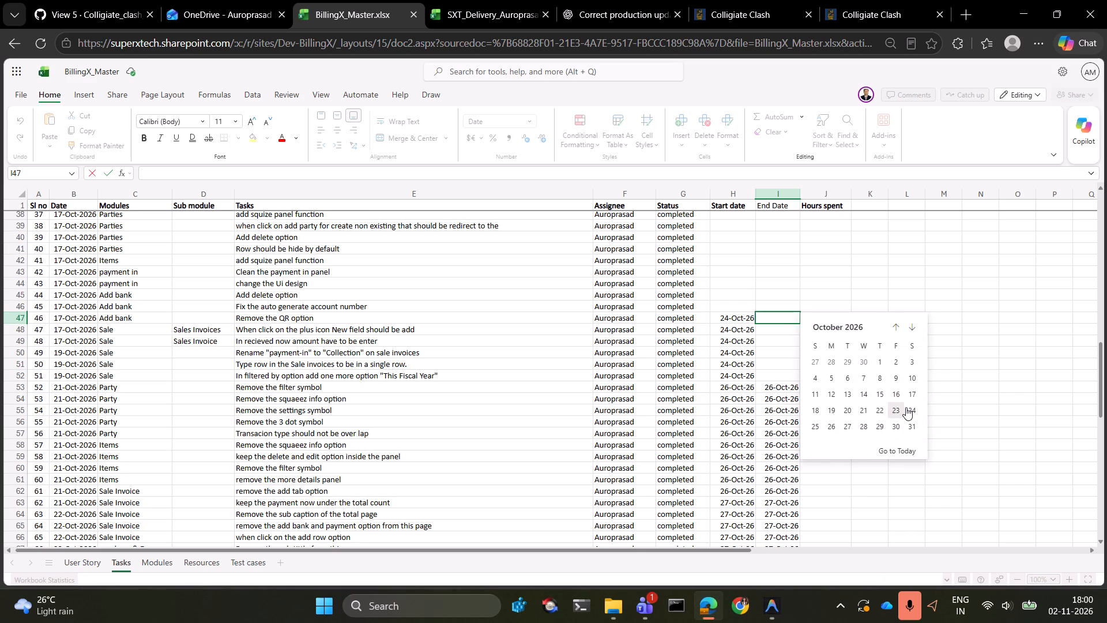
pyautogui.click(906, 407)
pyautogui.moveTo(799, 323); pyautogui.dragTo(800, 374)
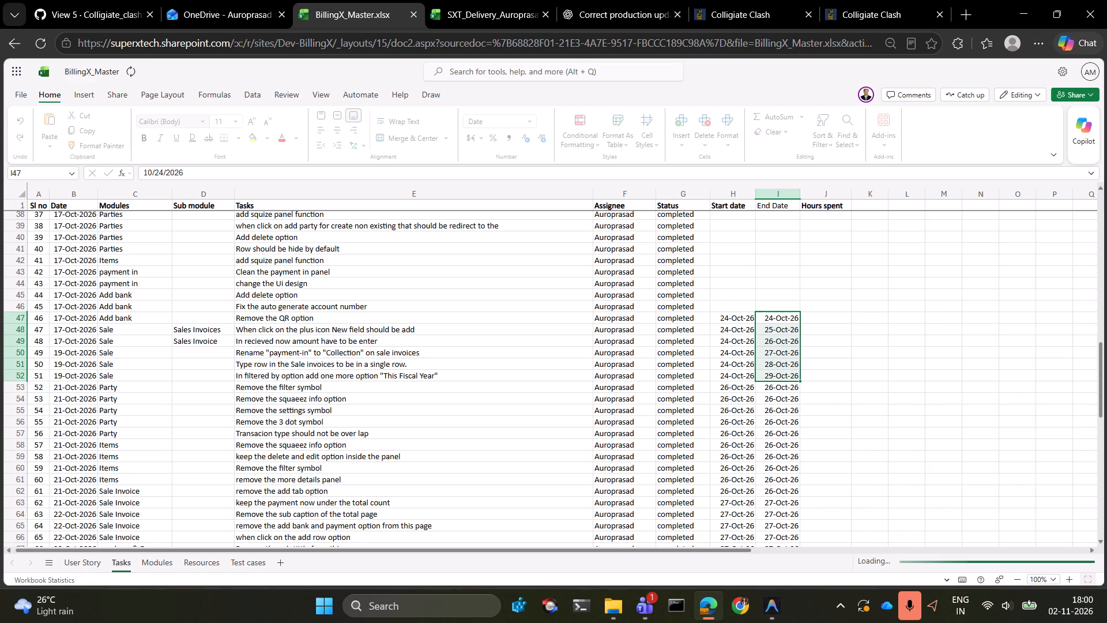
pyautogui.click(822, 392)
pyautogui.click(827, 411)
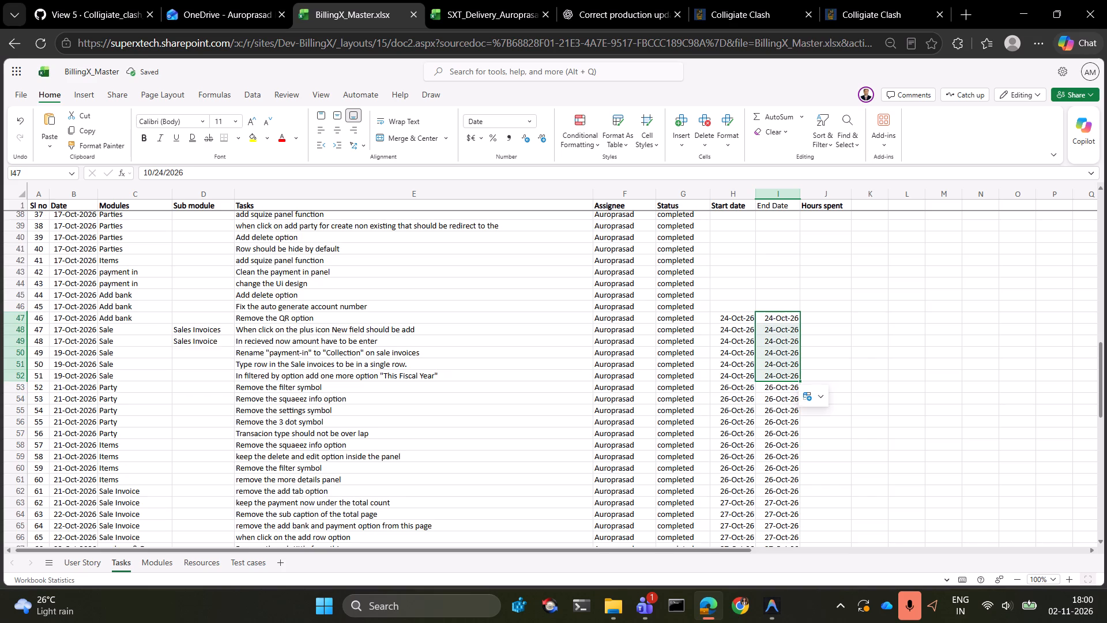
# Enter the start date 23-Oct-26 in H38 and fill the same date down through H46 without incrementing it.
pyautogui.scroll(2, 773, 380)
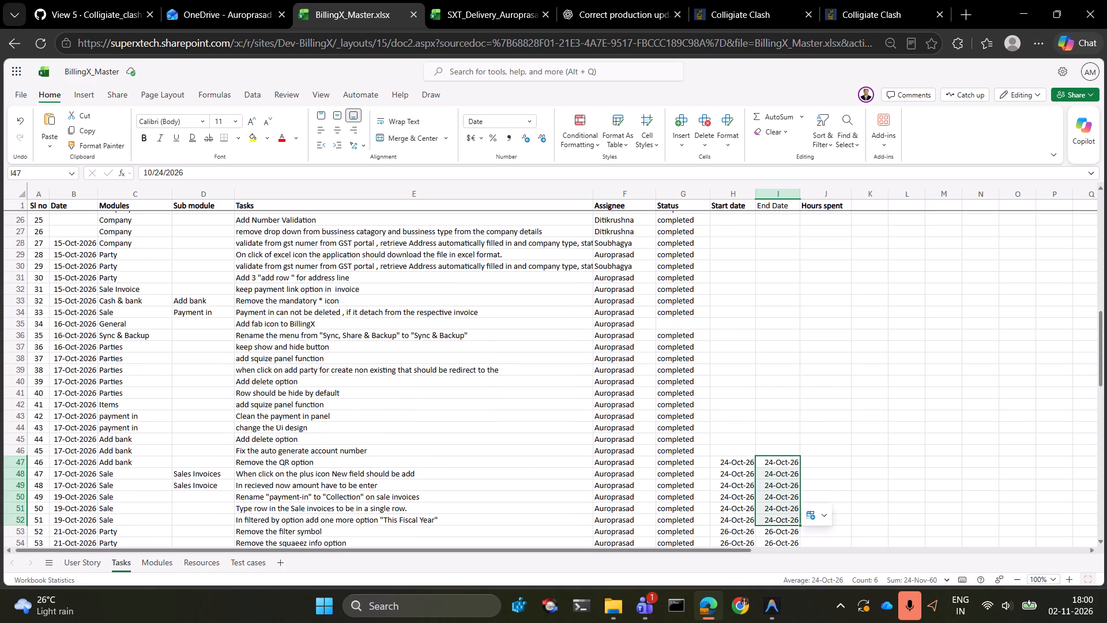
pyautogui.click(740, 360)
pyautogui.click(743, 360)
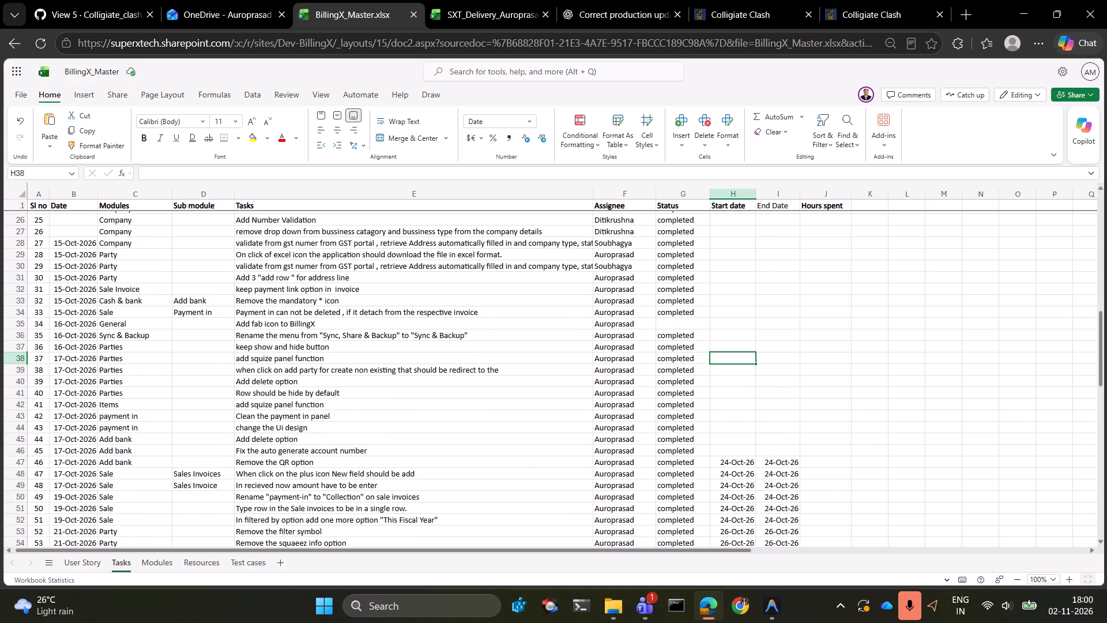
pyautogui.doubleClick(743, 360)
pyautogui.click(854, 365)
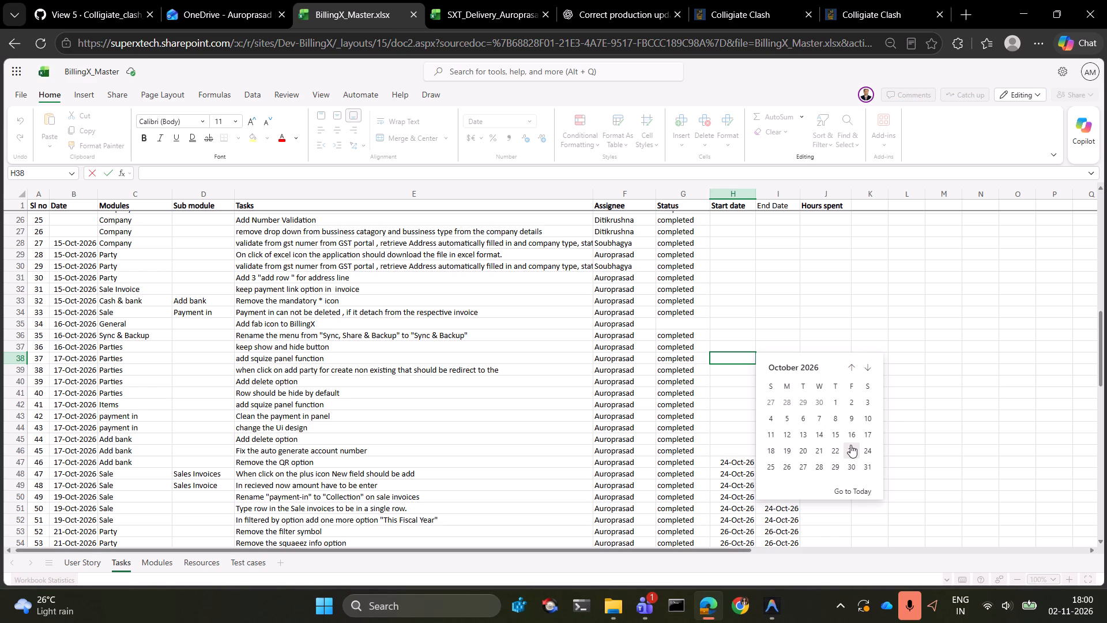
pyautogui.click(850, 445)
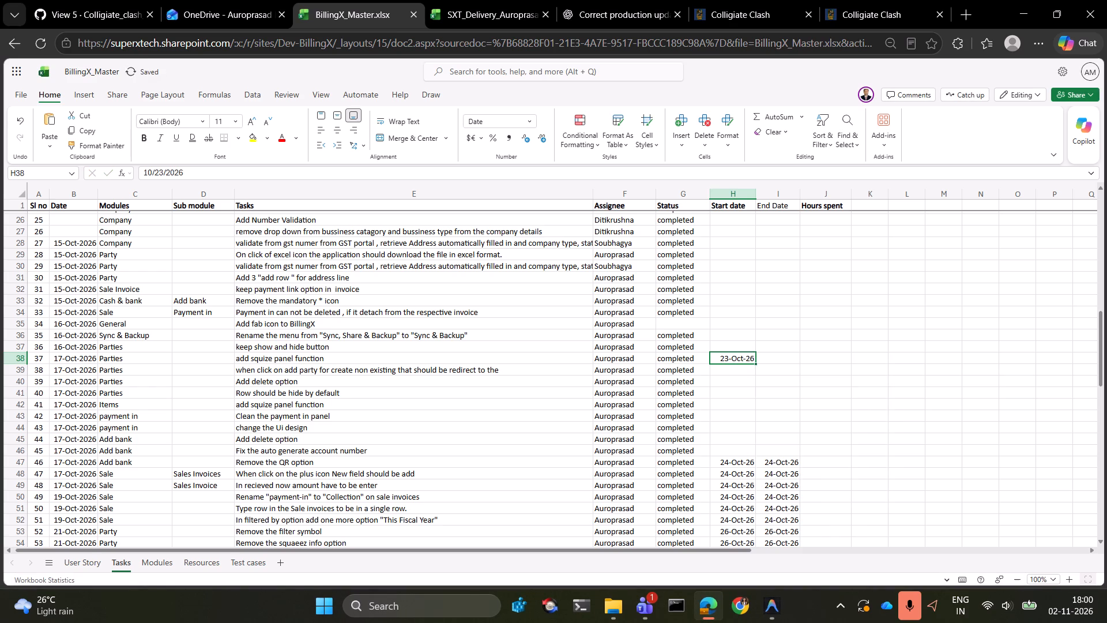
pyautogui.moveTo(756, 364); pyautogui.dragTo(775, 446)
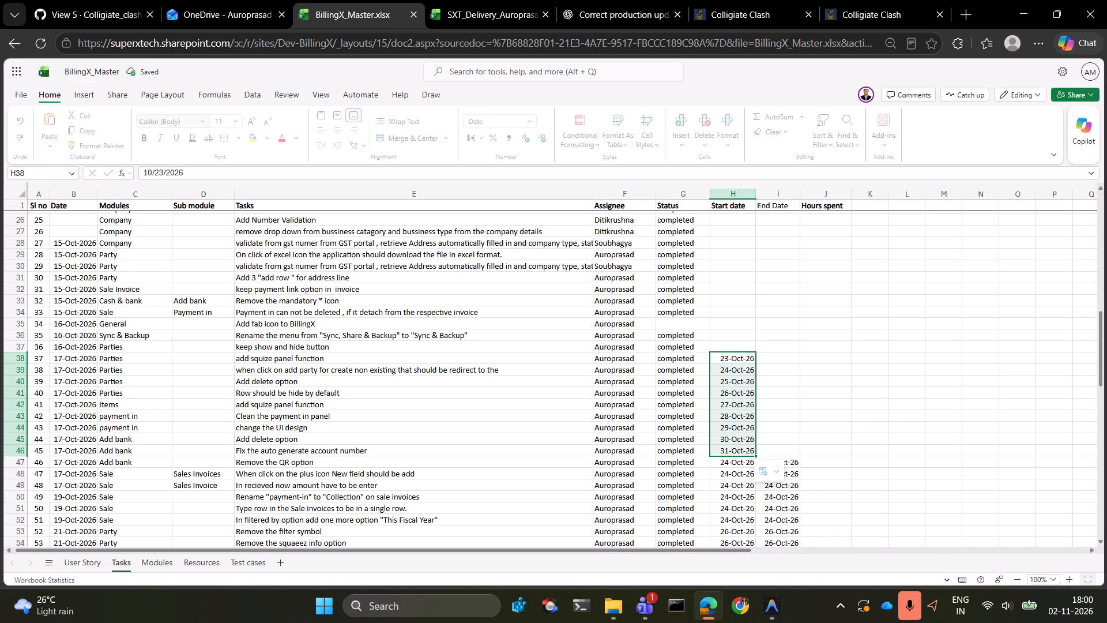
pyautogui.click(778, 472)
pyautogui.click(796, 489)
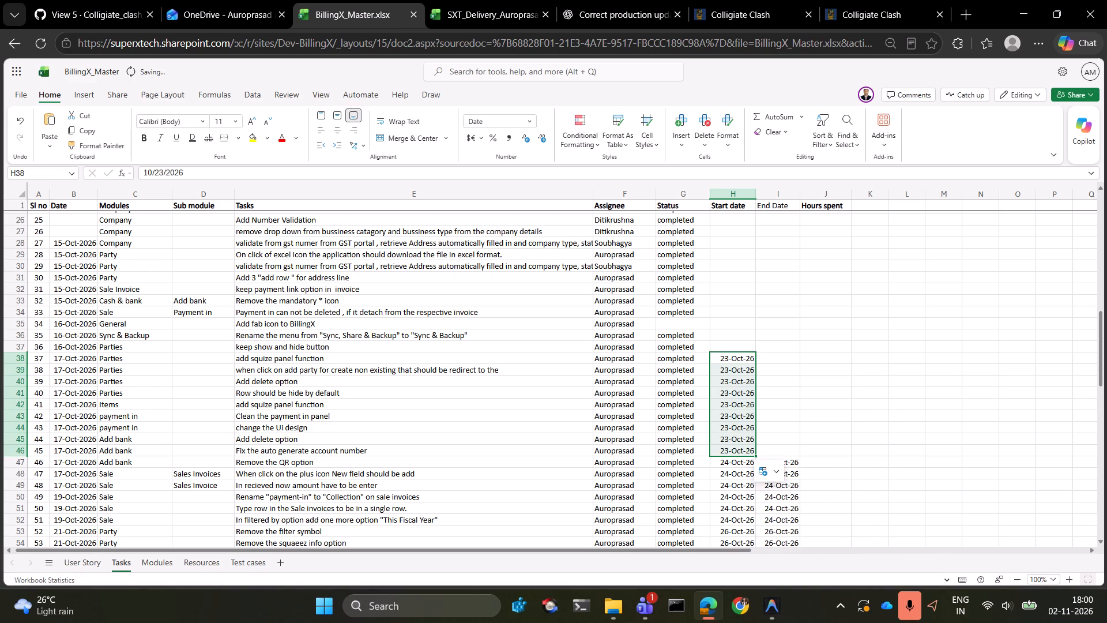
# Enter the end date 23-Oct-26 in I38 and fill the same date down through I46 without incrementing it.
pyautogui.doubleClick(776, 354)
pyautogui.doubleClick(775, 361)
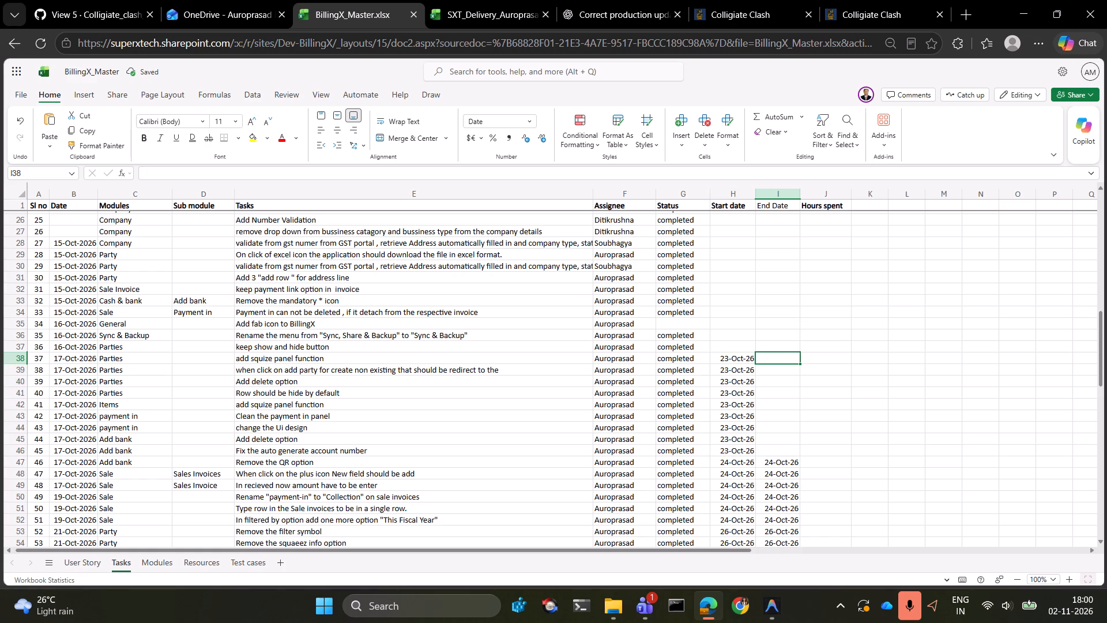
pyautogui.click(891, 365)
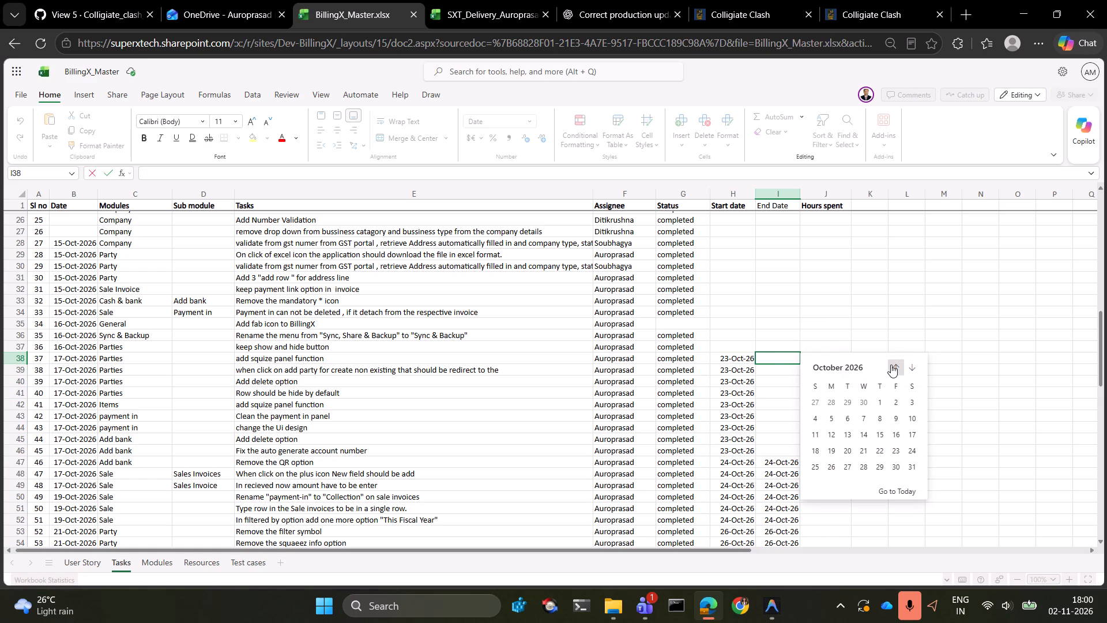
pyautogui.click(895, 448)
pyautogui.moveTo(799, 363); pyautogui.dragTo(799, 366)
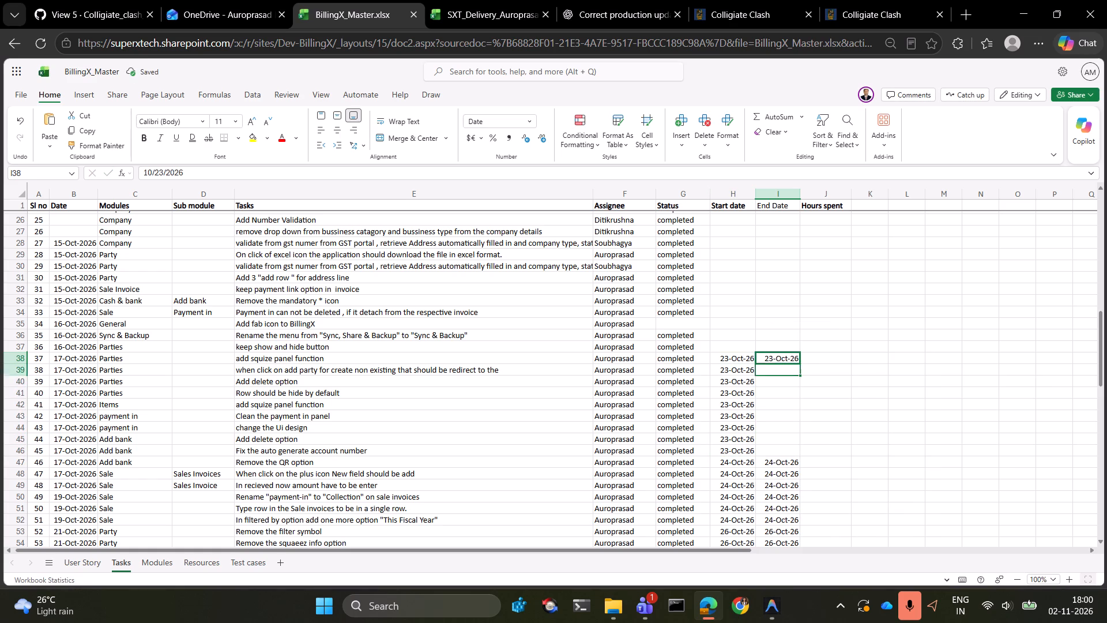
pyautogui.moveTo(799, 366); pyautogui.dragTo(814, 445)
pyautogui.click(826, 472)
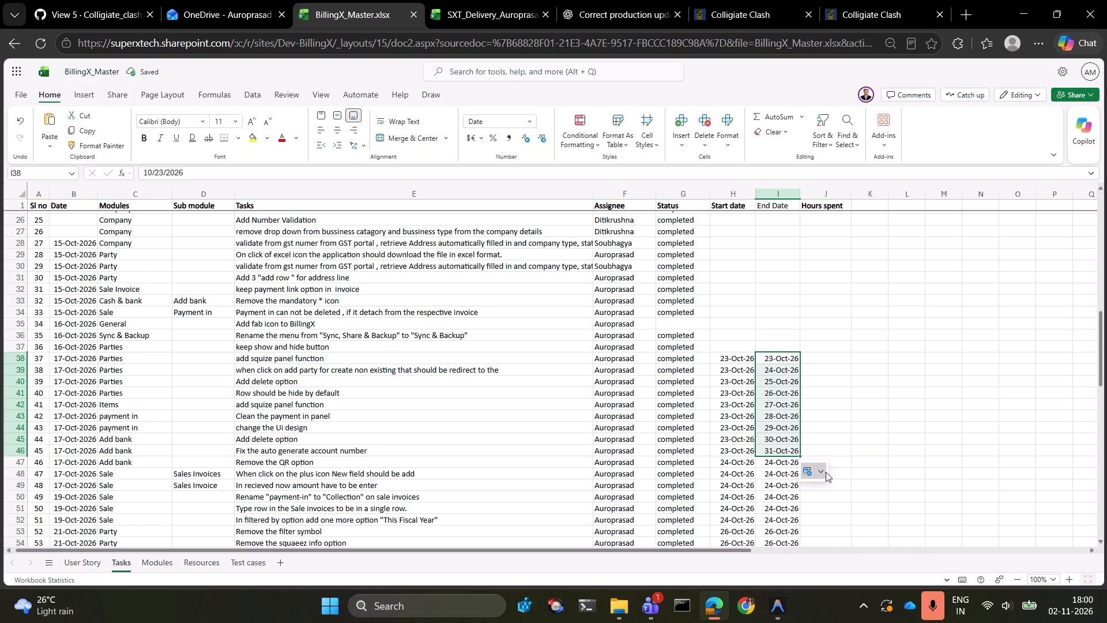
pyautogui.click(834, 485)
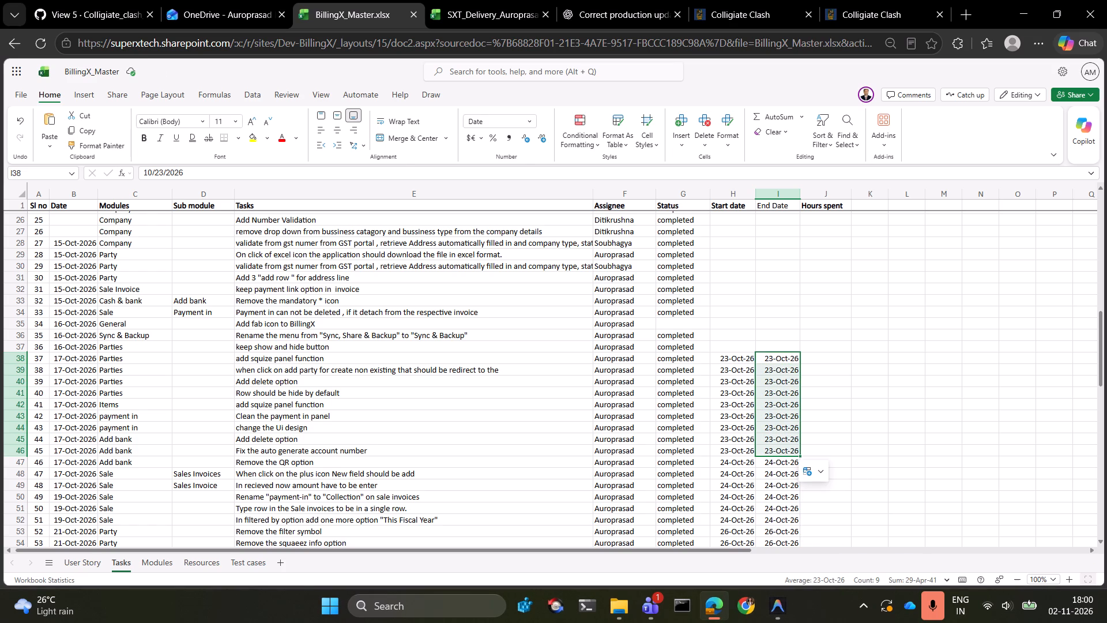
# Enter the start date 22-Oct-26 in H35 and fill the same date down through H37 without incrementing it.
pyautogui.scroll(3, 752, 392)
pyautogui.scroll(-1, 751, 393)
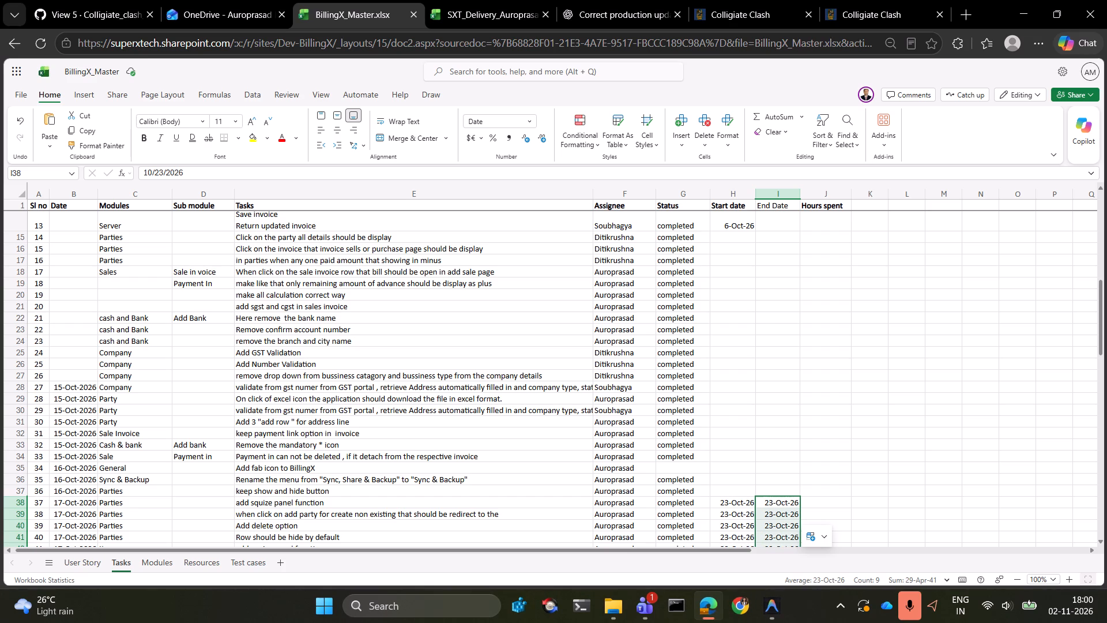
pyautogui.scroll(-1, 729, 400)
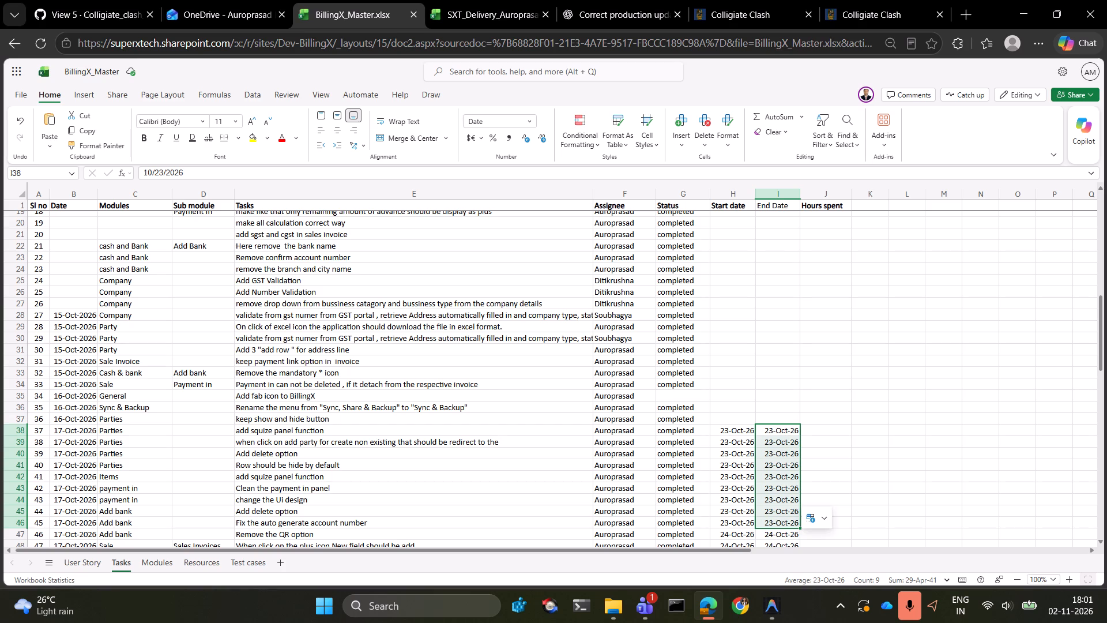
pyautogui.click(732, 390)
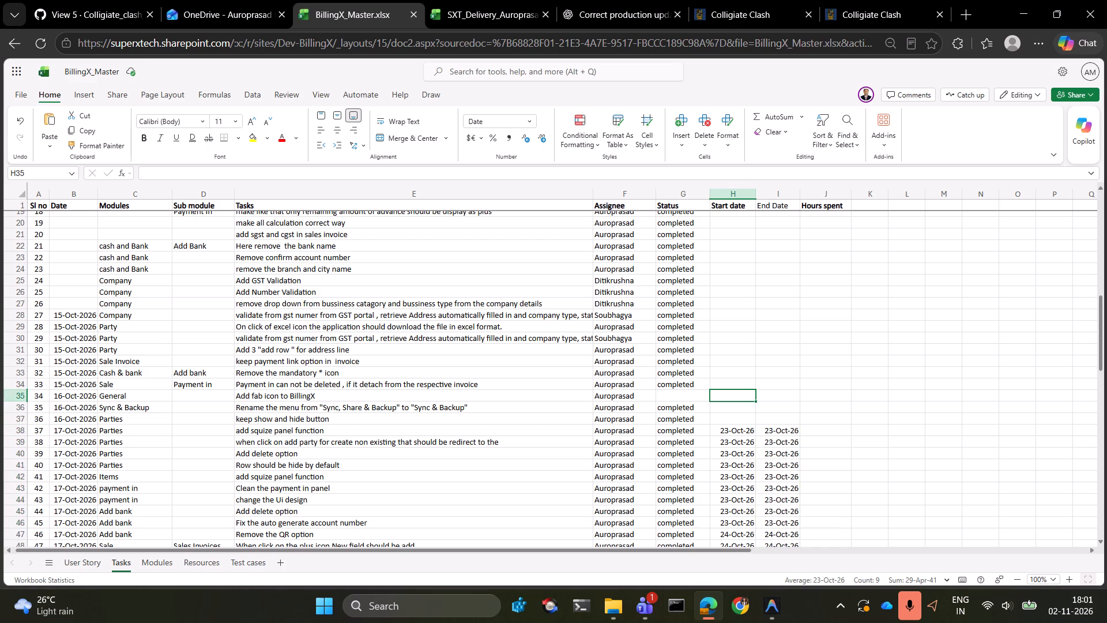
pyautogui.doubleClick(732, 391)
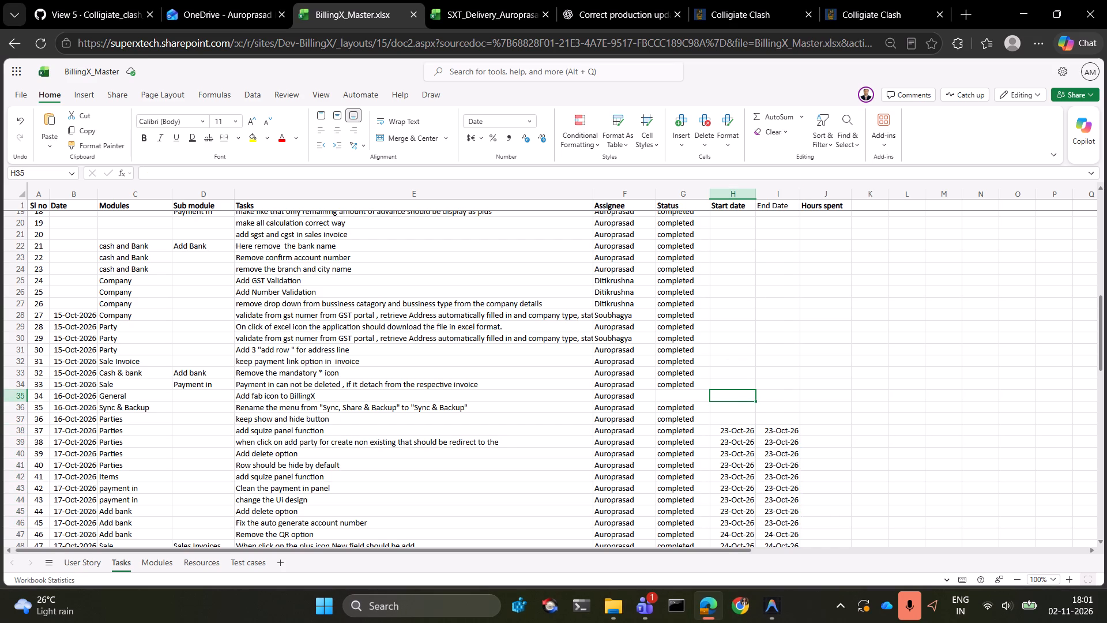
pyautogui.click(734, 397)
pyautogui.doubleClick(734, 397)
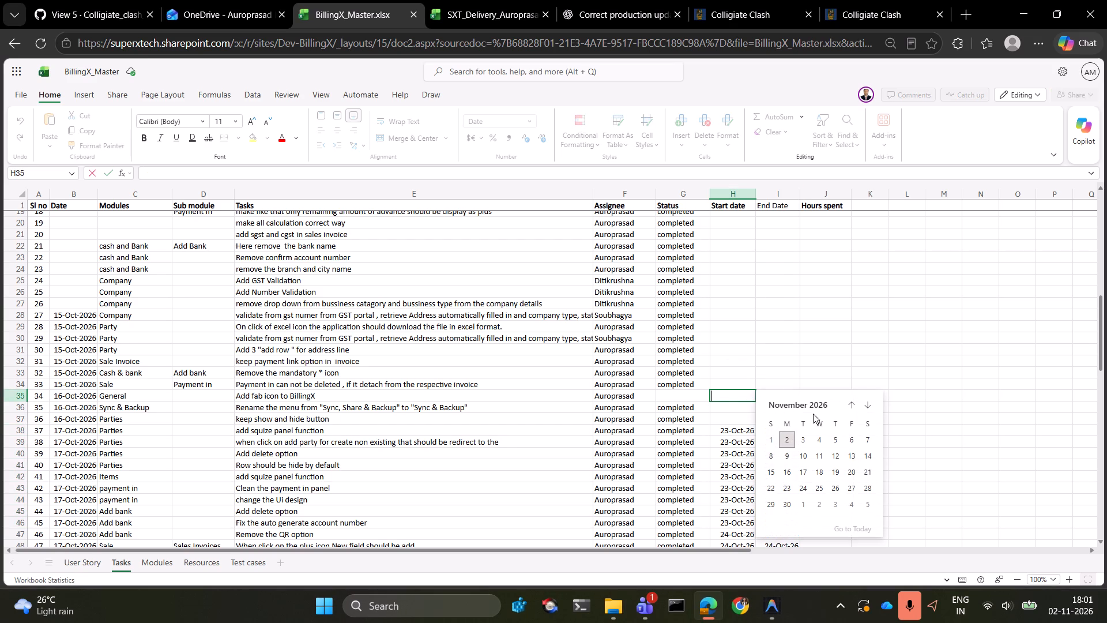
pyautogui.click(850, 403)
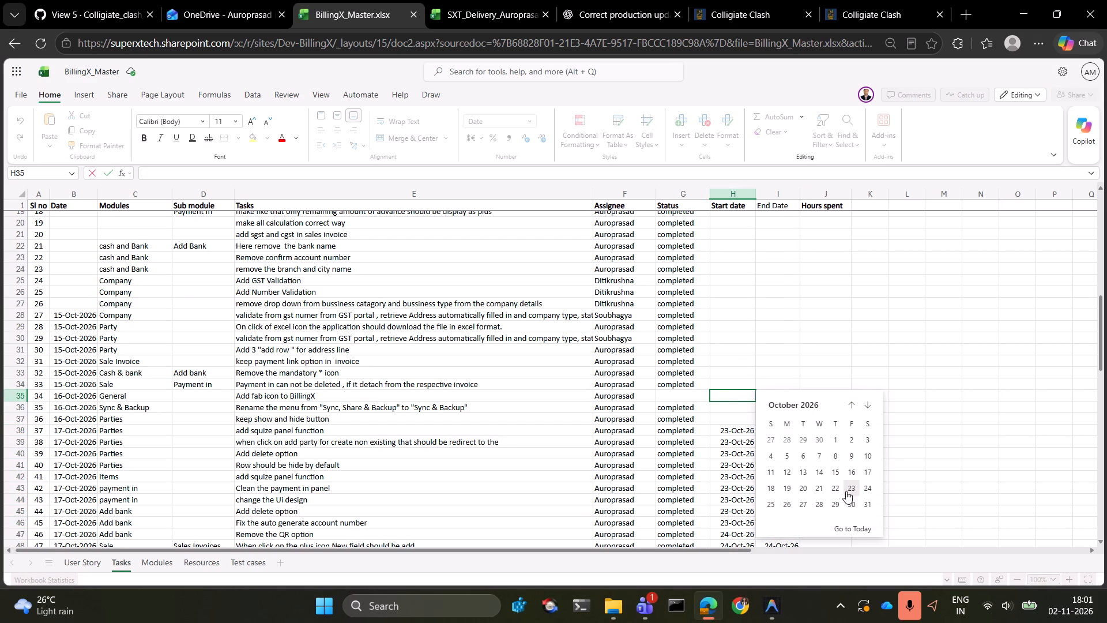
pyautogui.click(836, 488)
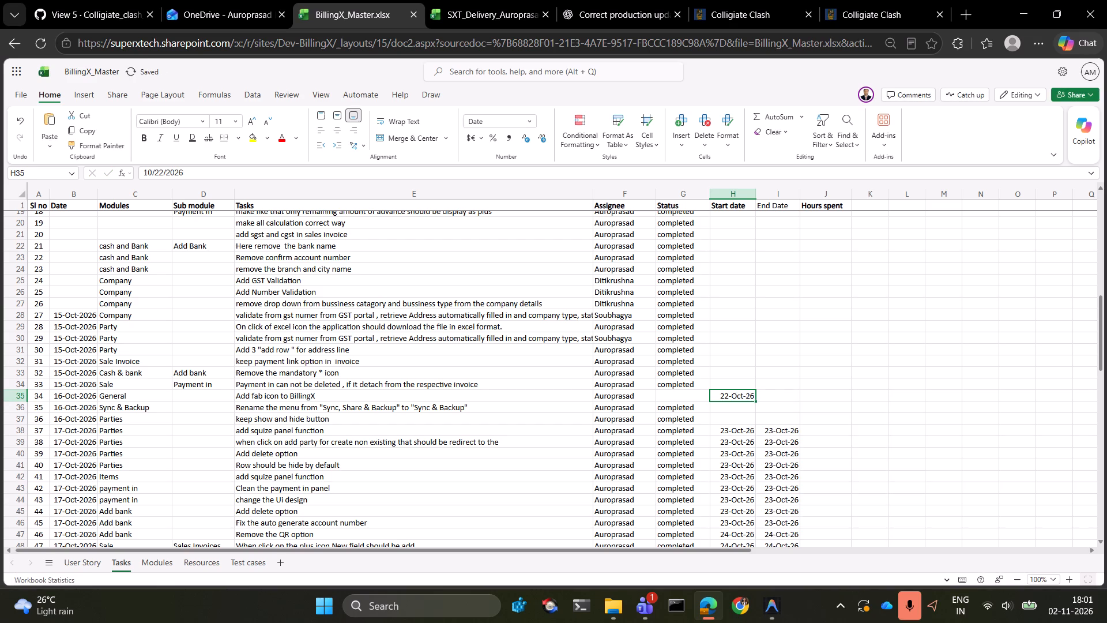
pyautogui.moveTo(754, 401); pyautogui.dragTo(754, 416)
pyautogui.click(772, 438)
pyautogui.click(783, 457)
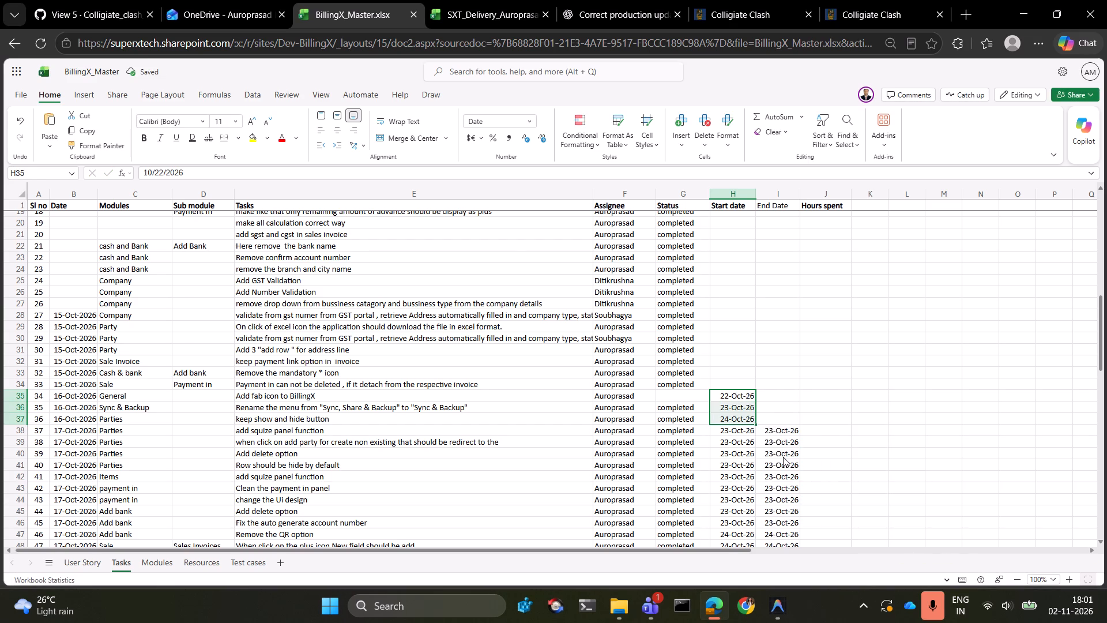
# Enter the end date 22-Oct-26 in I35 and fill the same date down through I37 without incrementing it.
pyautogui.doubleClick(773, 397)
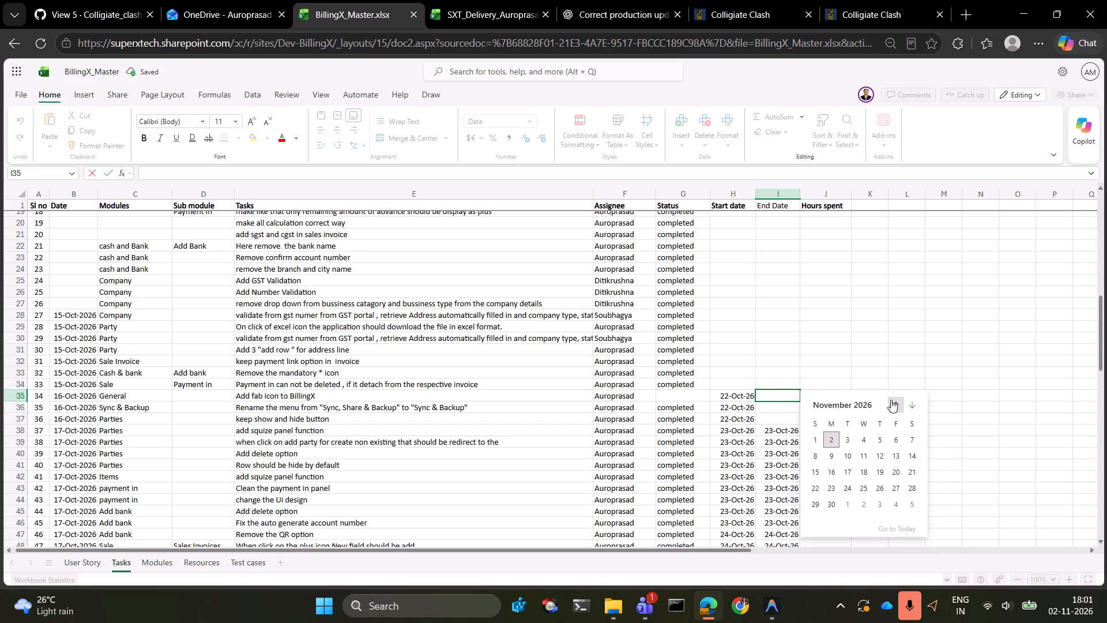
pyautogui.click(891, 400)
pyautogui.click(880, 485)
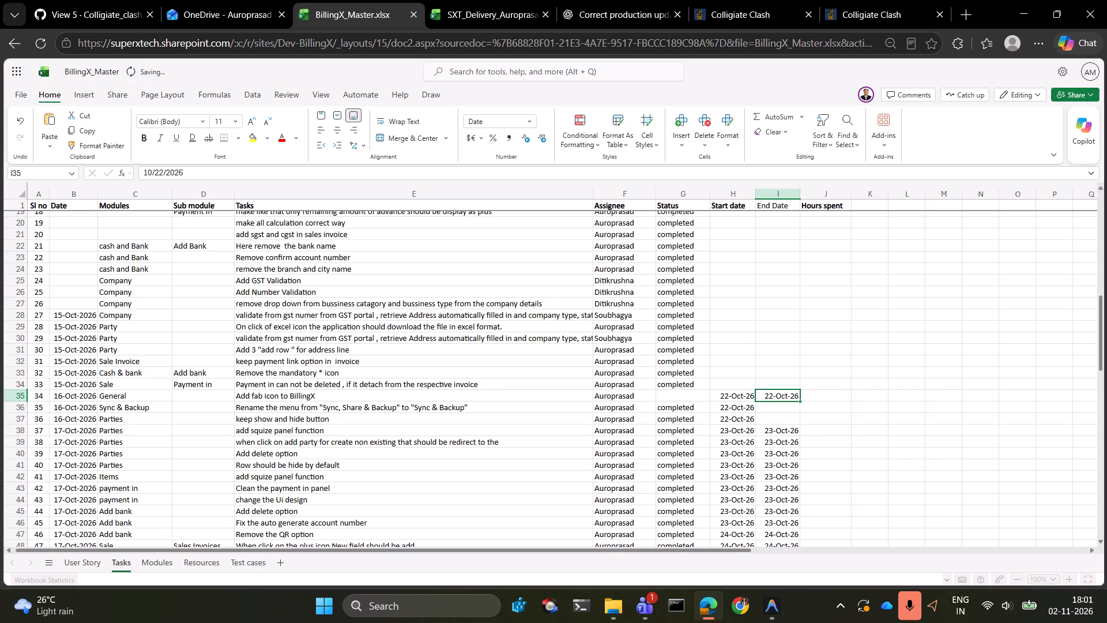
pyautogui.moveTo(800, 402); pyautogui.dragTo(800, 418)
pyautogui.click(820, 436)
pyautogui.click(830, 455)
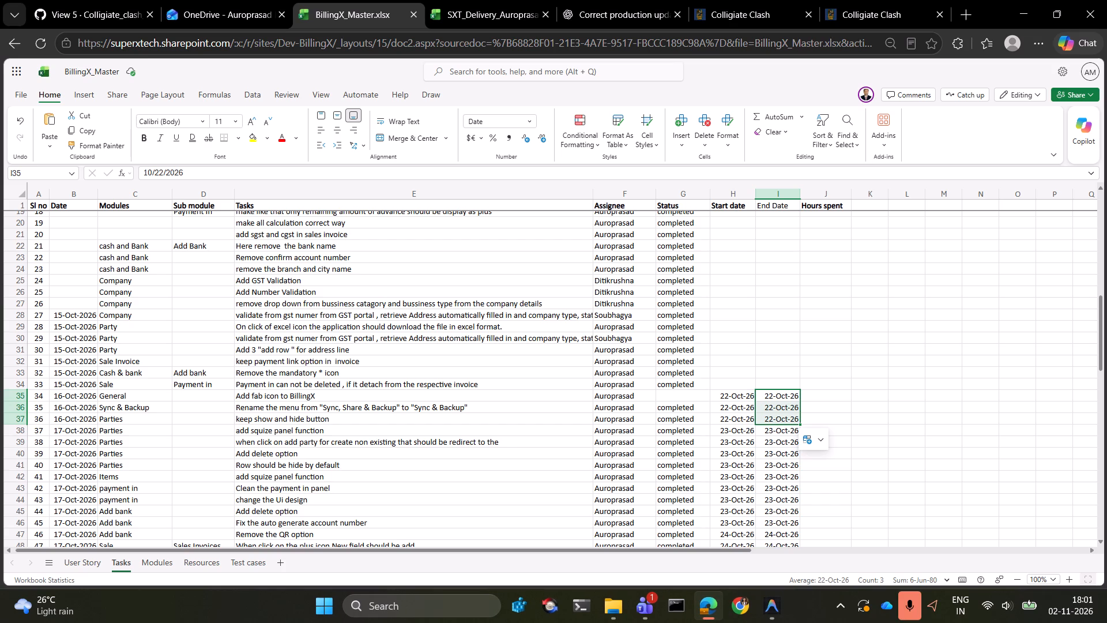
# Enter the start date 21-Oct-26 in H27 and fill the same date down through H34 without incrementing it.
pyautogui.click(724, 301)
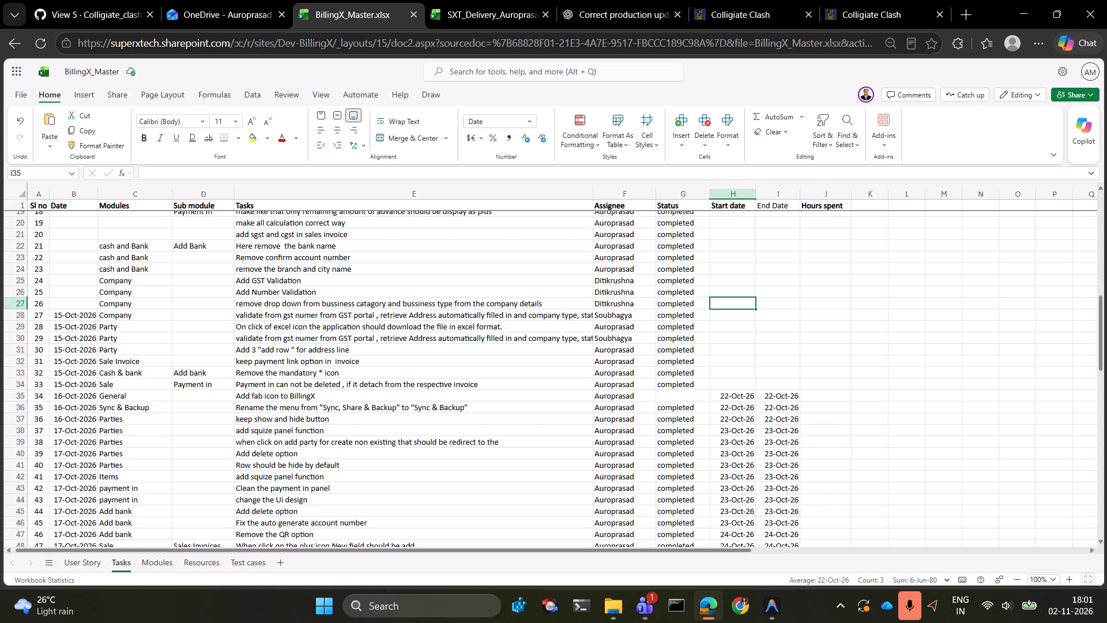
pyautogui.doubleClick(735, 301)
pyautogui.click(849, 313)
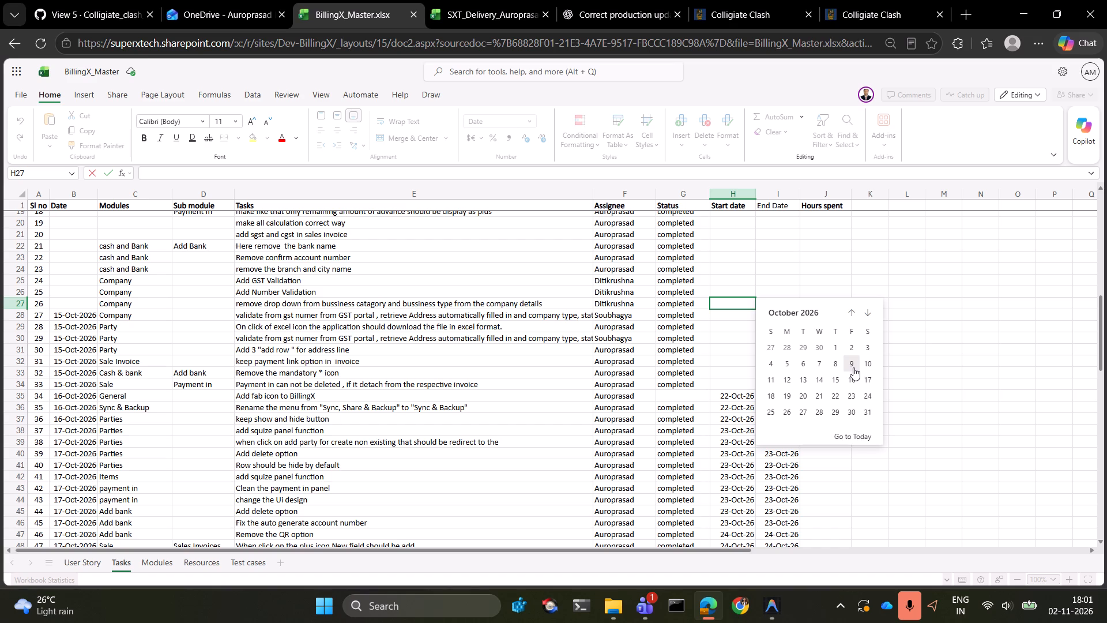
pyautogui.click(822, 389)
pyautogui.moveTo(755, 309); pyautogui.dragTo(754, 348)
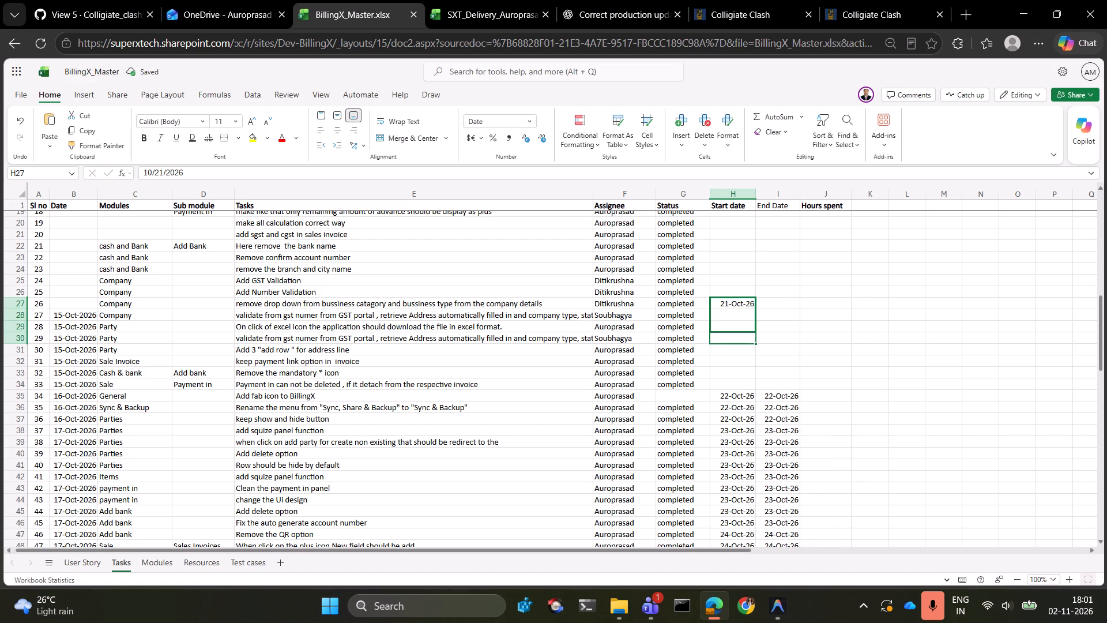
pyautogui.moveTo(754, 348); pyautogui.dragTo(759, 382)
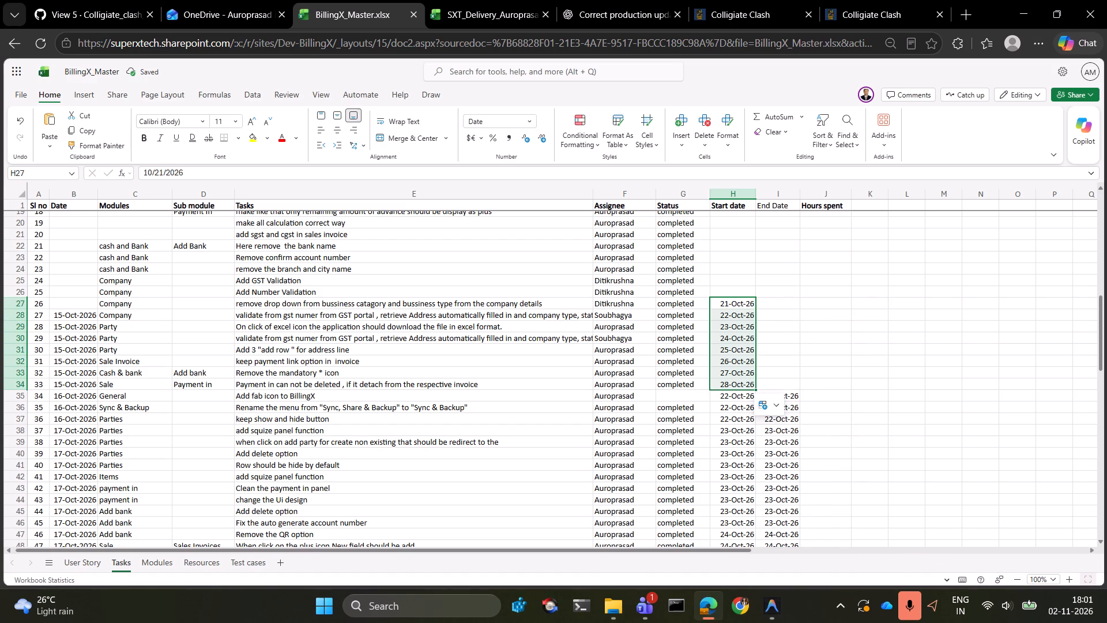
pyautogui.click(774, 403)
pyautogui.click(779, 421)
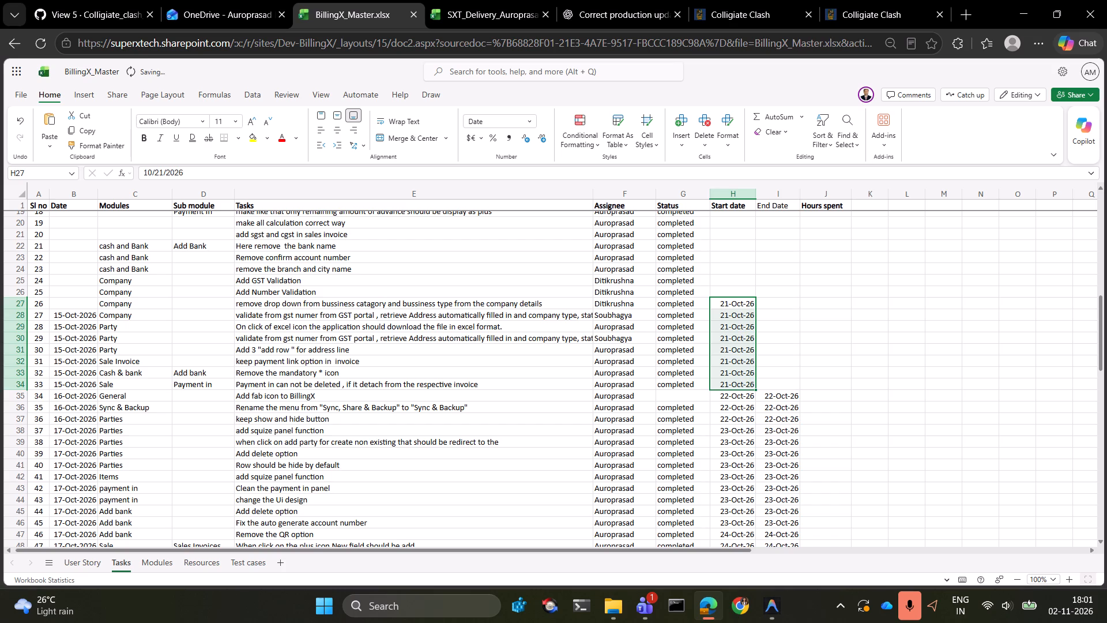
# Enter the end date 21-Oct-26 in I27 and fill the same date down through I34 without incrementing it.
pyautogui.click(773, 305)
pyautogui.click(773, 305)
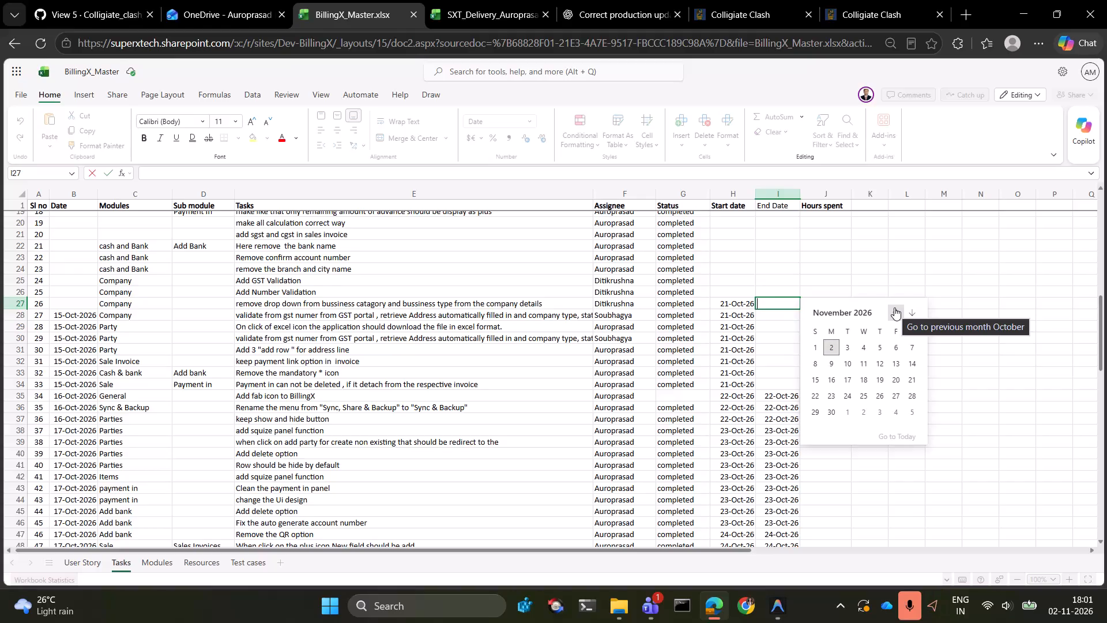
pyautogui.click(894, 307)
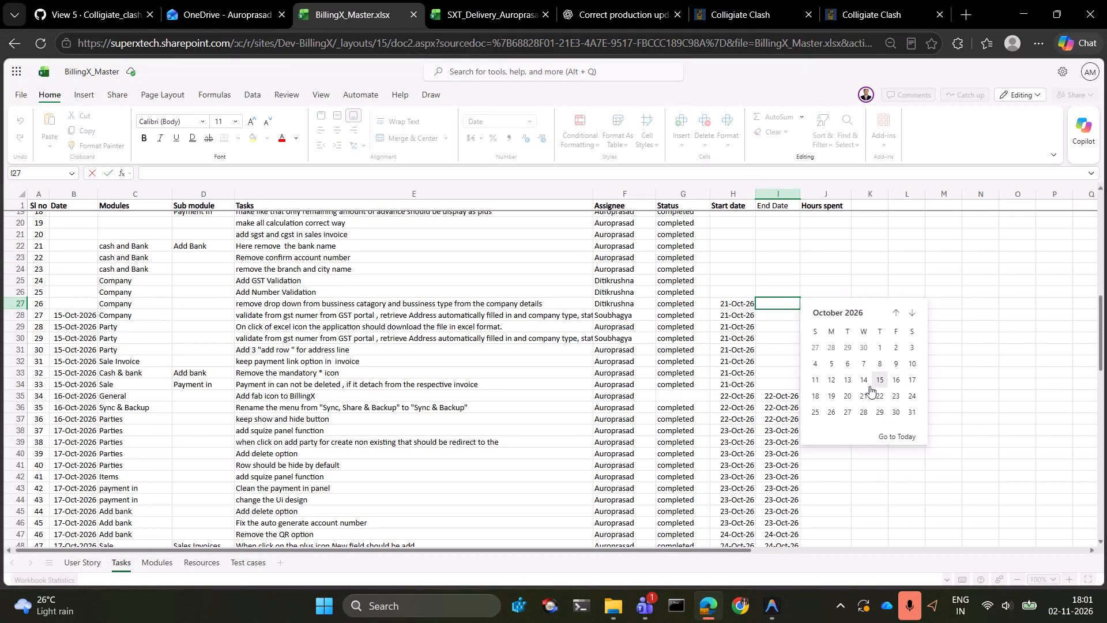
pyautogui.click(860, 393)
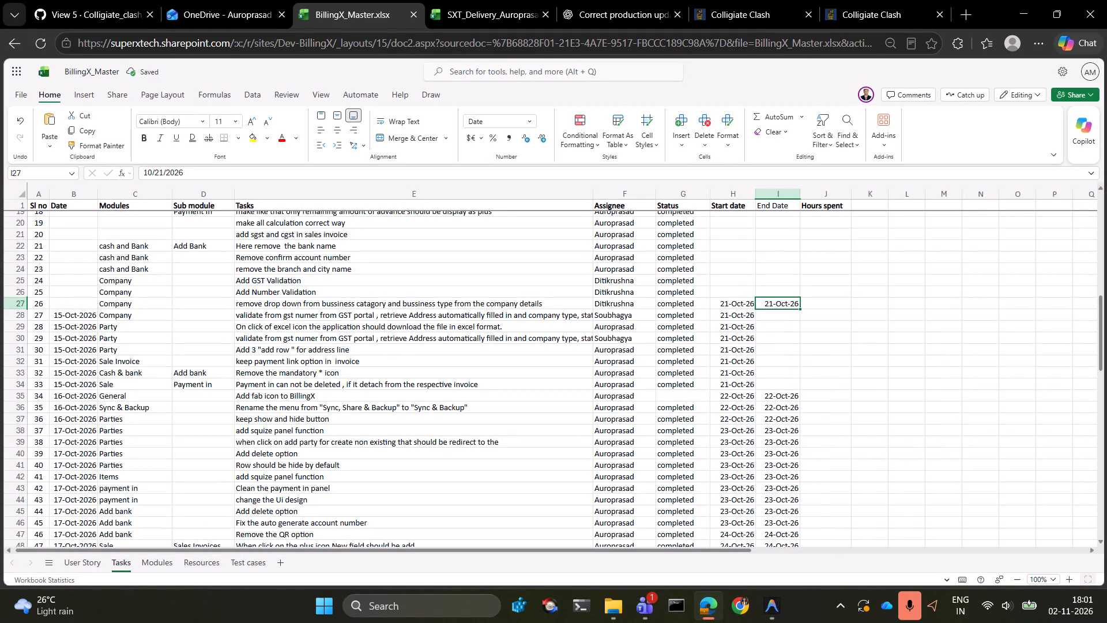
pyautogui.moveTo(799, 308); pyautogui.dragTo(806, 382)
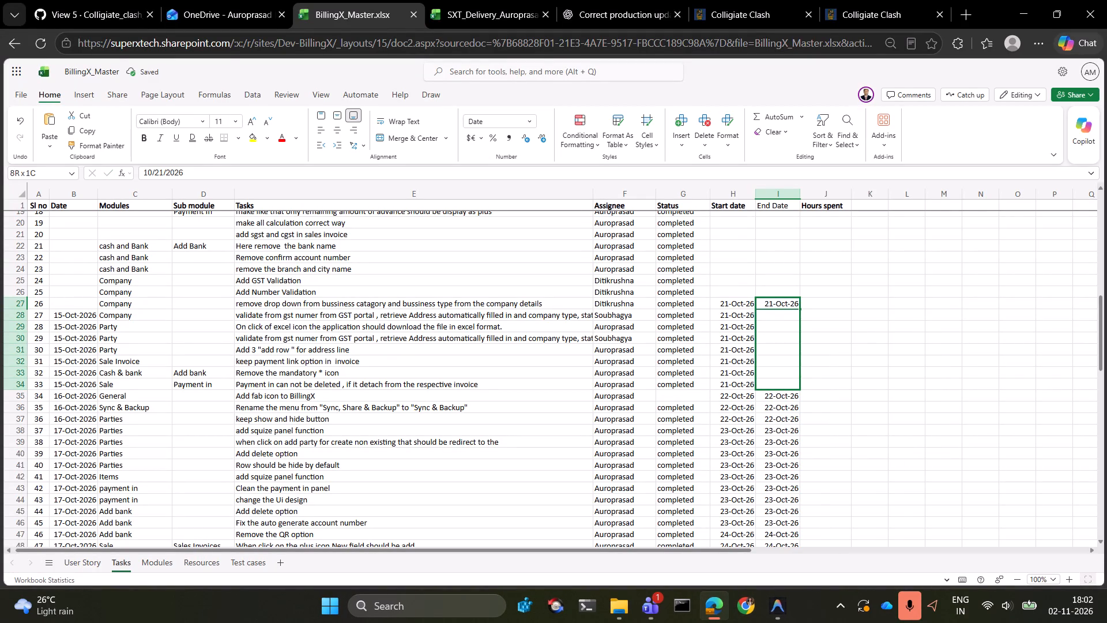
pyautogui.click(827, 401)
pyautogui.click(826, 401)
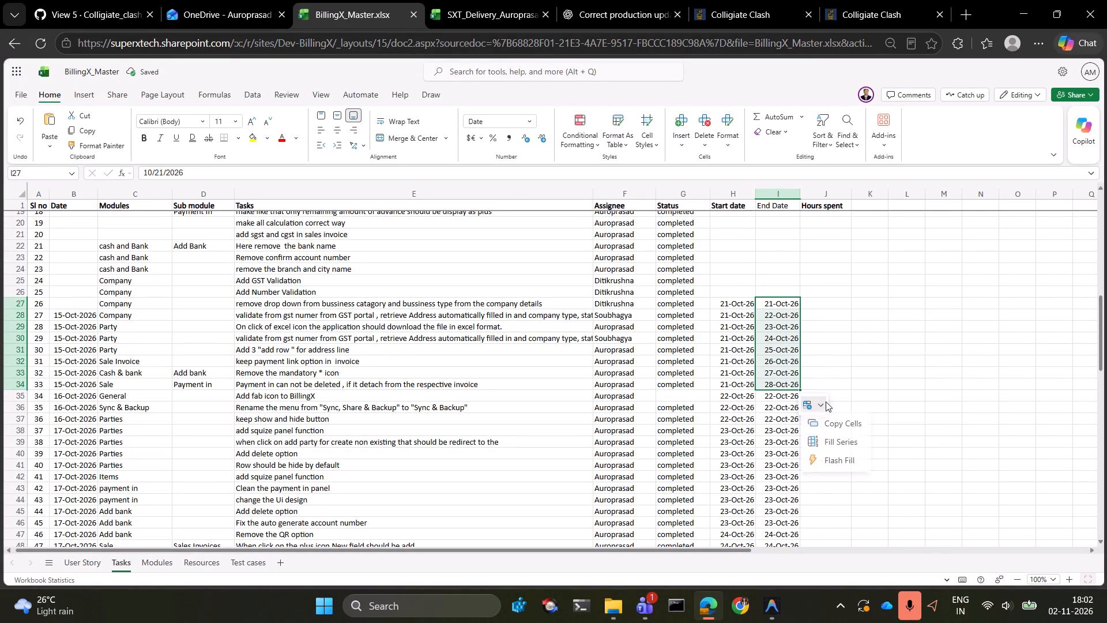
pyautogui.click(830, 423)
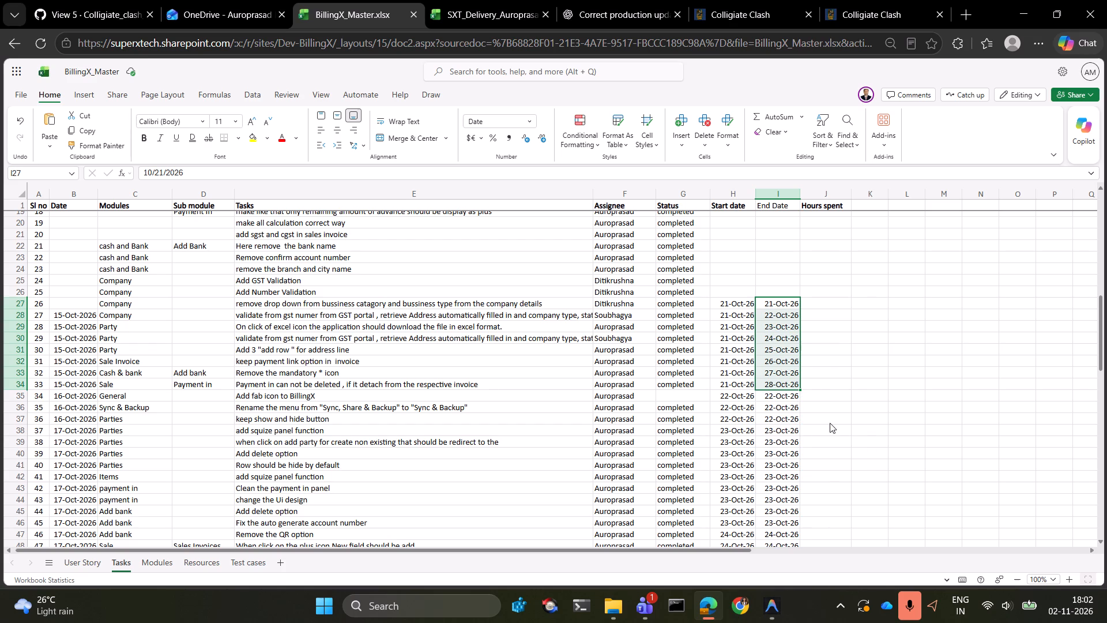
# Review the start dates, end dates and statuses across the Tasks sheet, from the earlier undated tasks to the last task rows.
pyautogui.scroll(3, 717, 449)
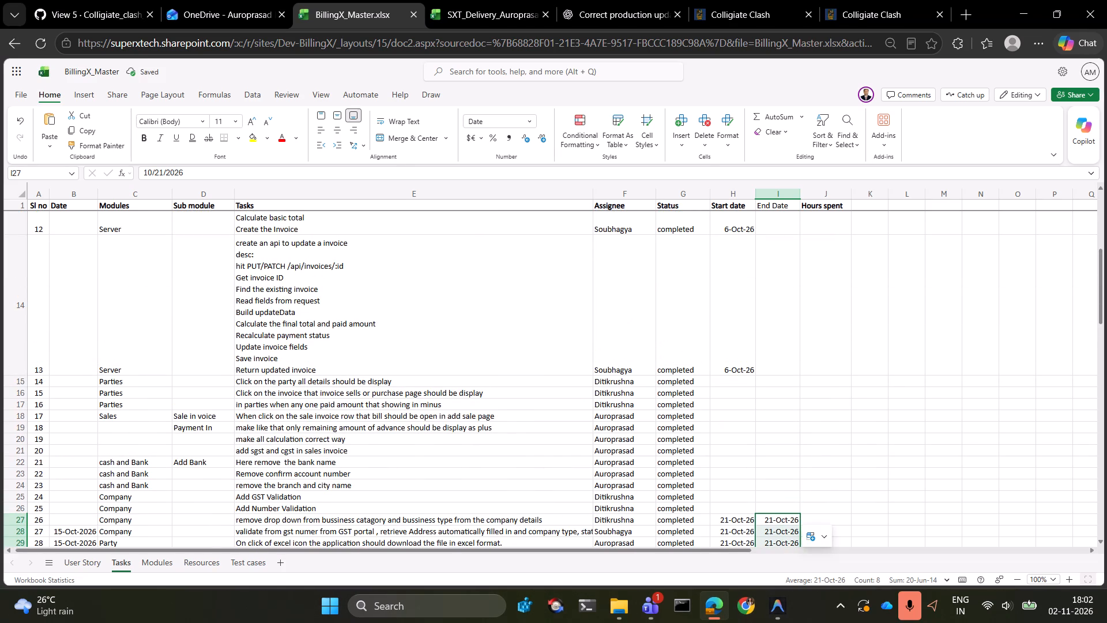
pyautogui.scroll(-3, 717, 449)
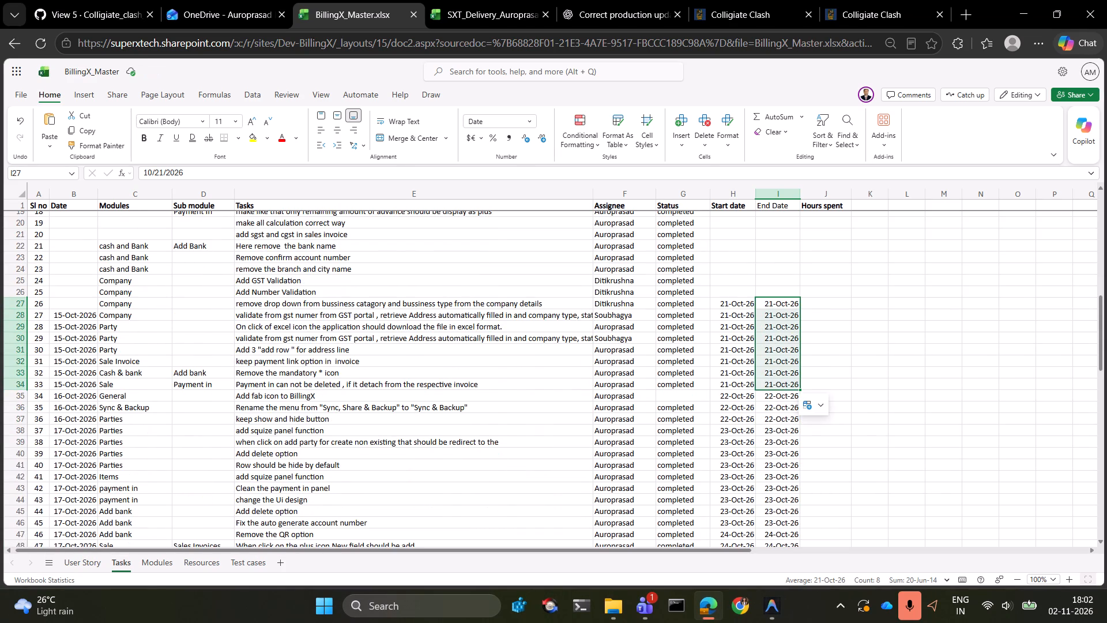
pyautogui.scroll(1, 721, 450)
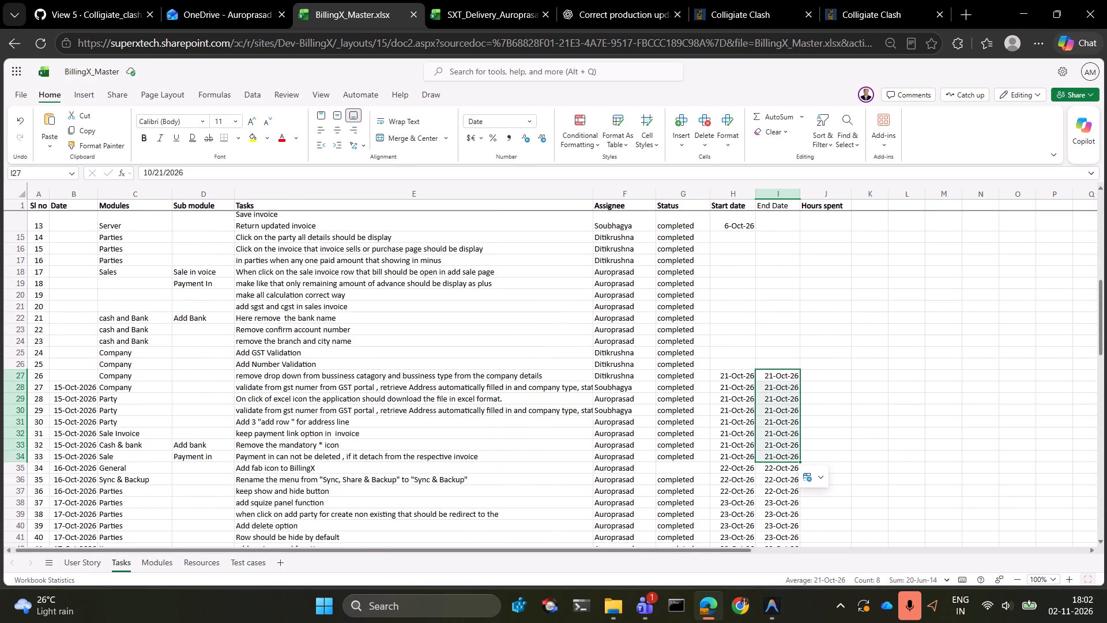
pyautogui.scroll(-6, 721, 450)
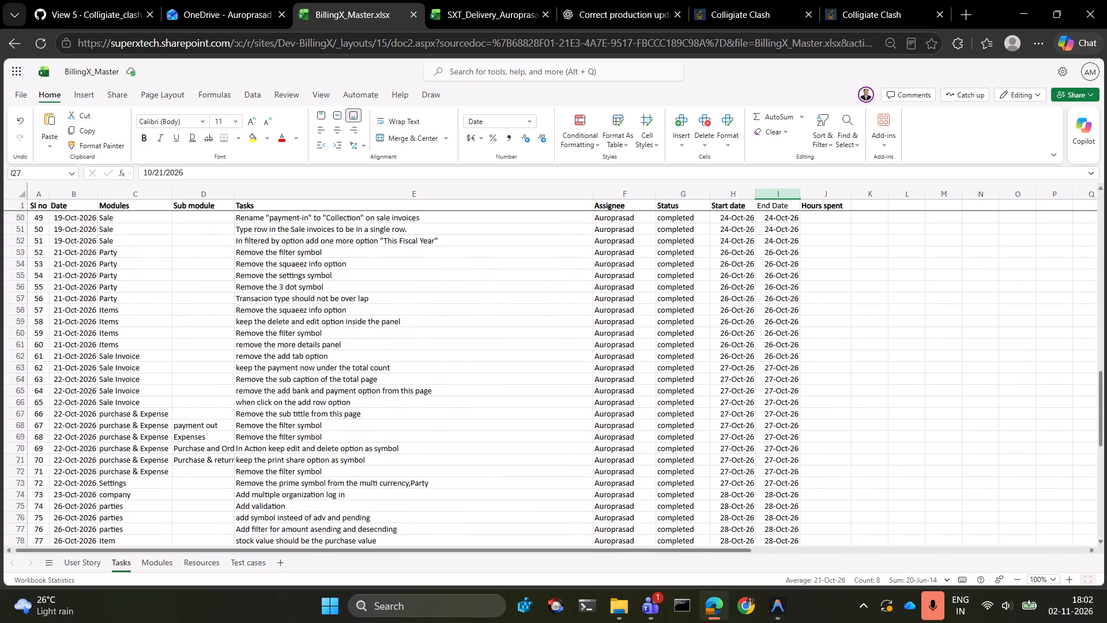
pyautogui.scroll(-6, 722, 450)
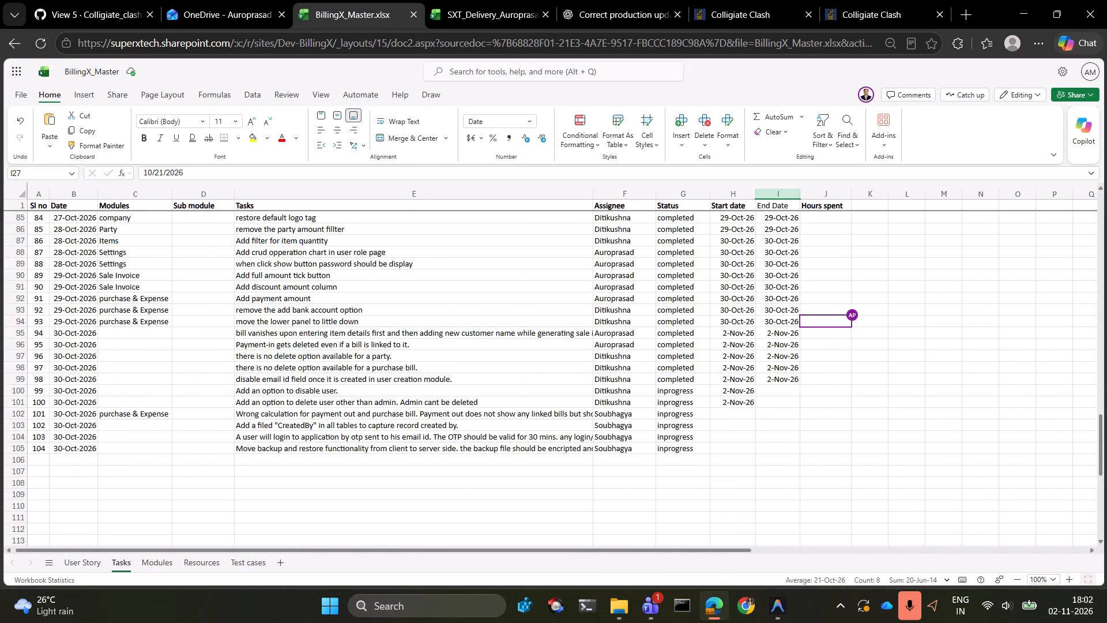
pyautogui.scroll(1, 472, 463)
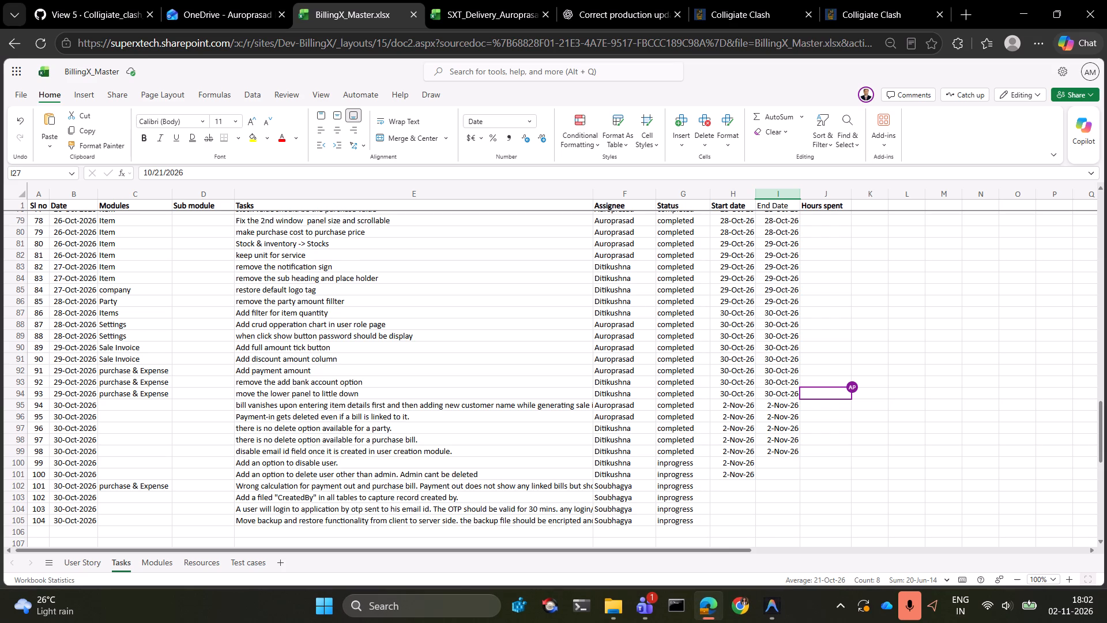
pyautogui.scroll(4, 513, 444)
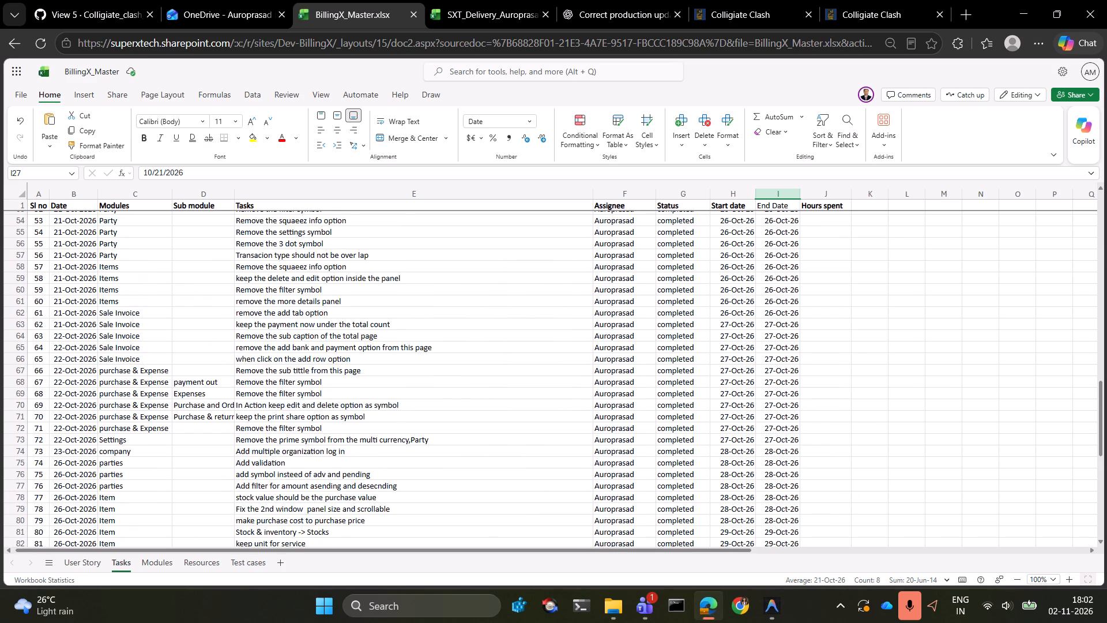
pyautogui.scroll(4, 534, 412)
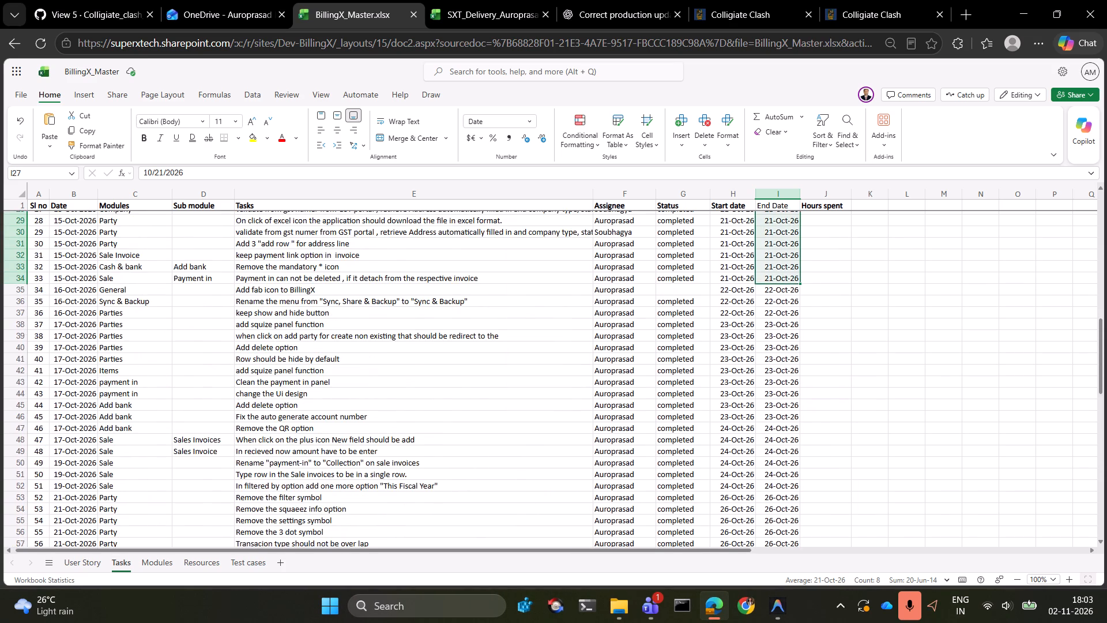
# Review the dates and statuses across the Tasks sheet, from the tasks around row 14 down to the last task rows.
pyautogui.scroll(4, 534, 406)
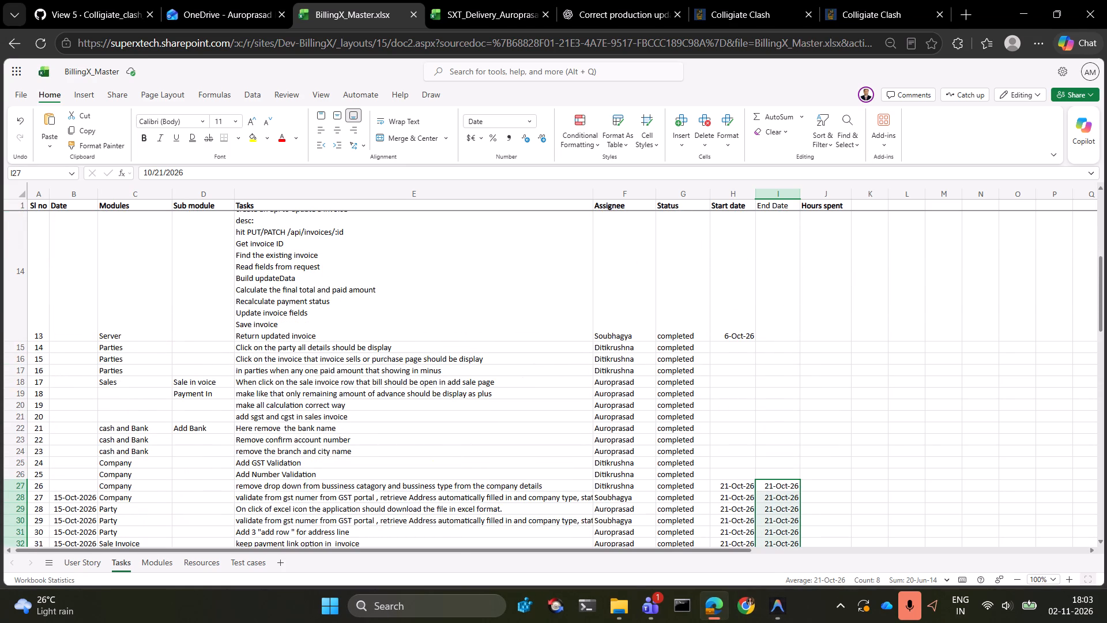
pyautogui.scroll(-1, 536, 405)
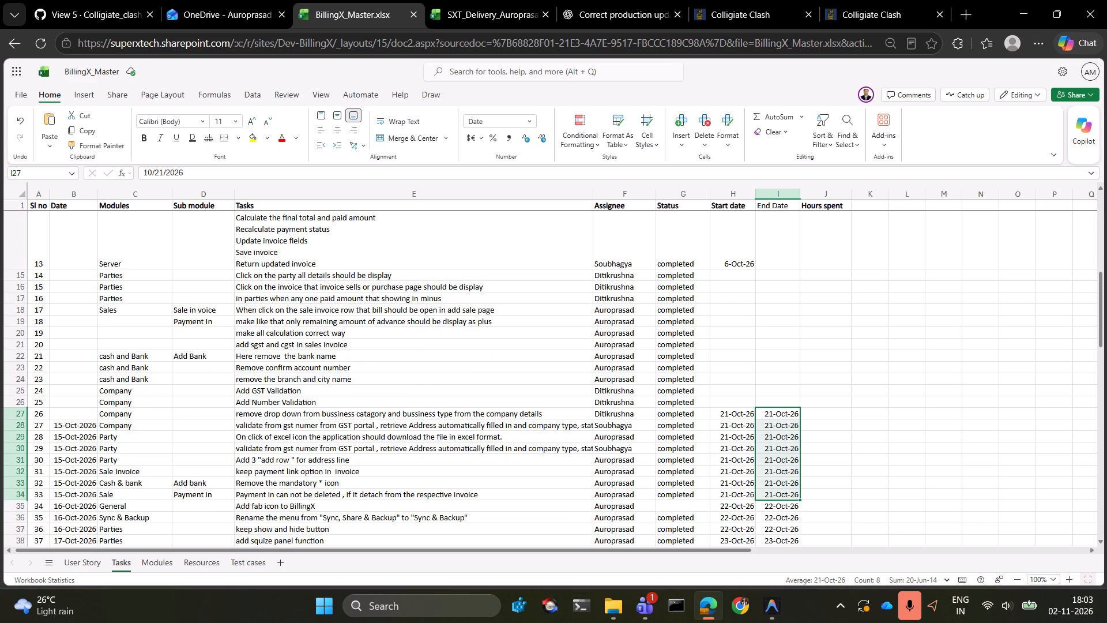
pyautogui.scroll(-1, 536, 405)
pyautogui.scroll(1, 536, 405)
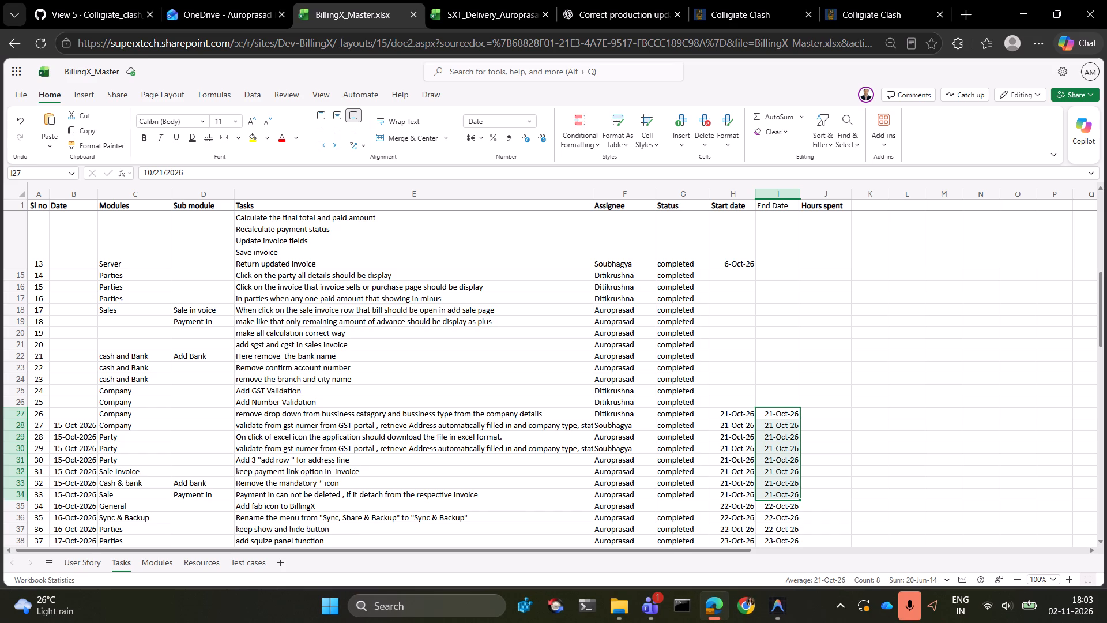
pyautogui.scroll(-2, 766, 361)
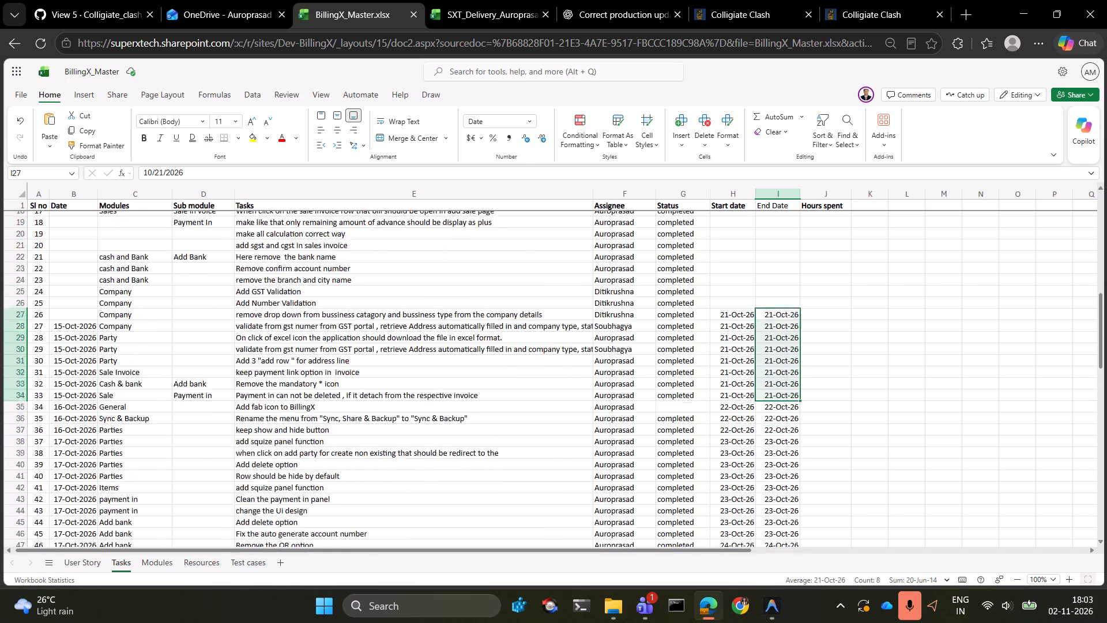
pyautogui.scroll(-7, 766, 361)
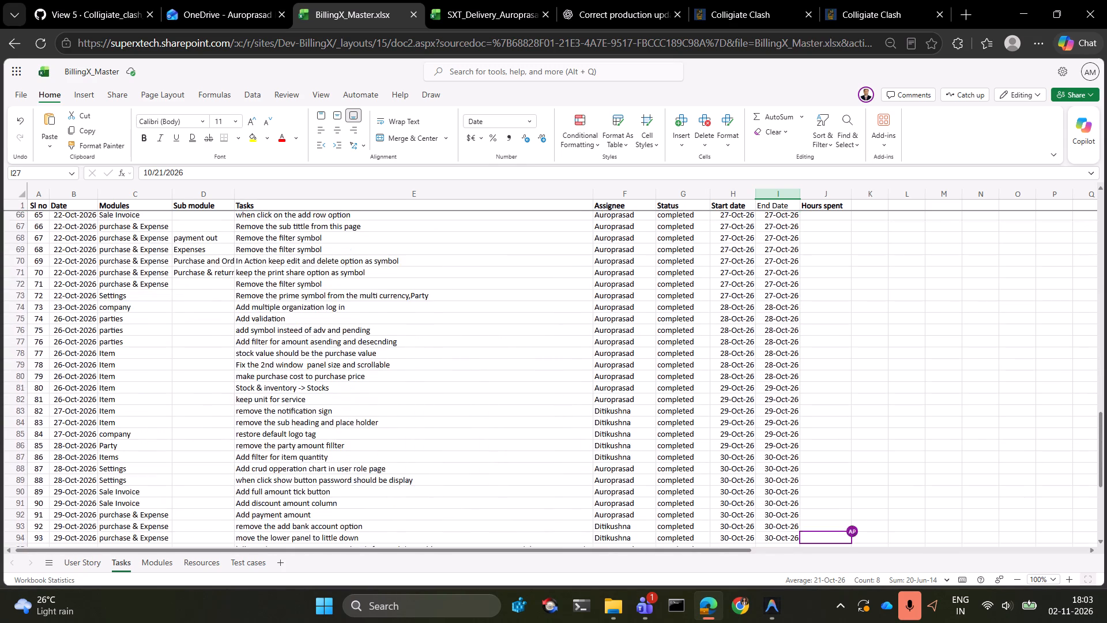
pyautogui.scroll(-3, 766, 361)
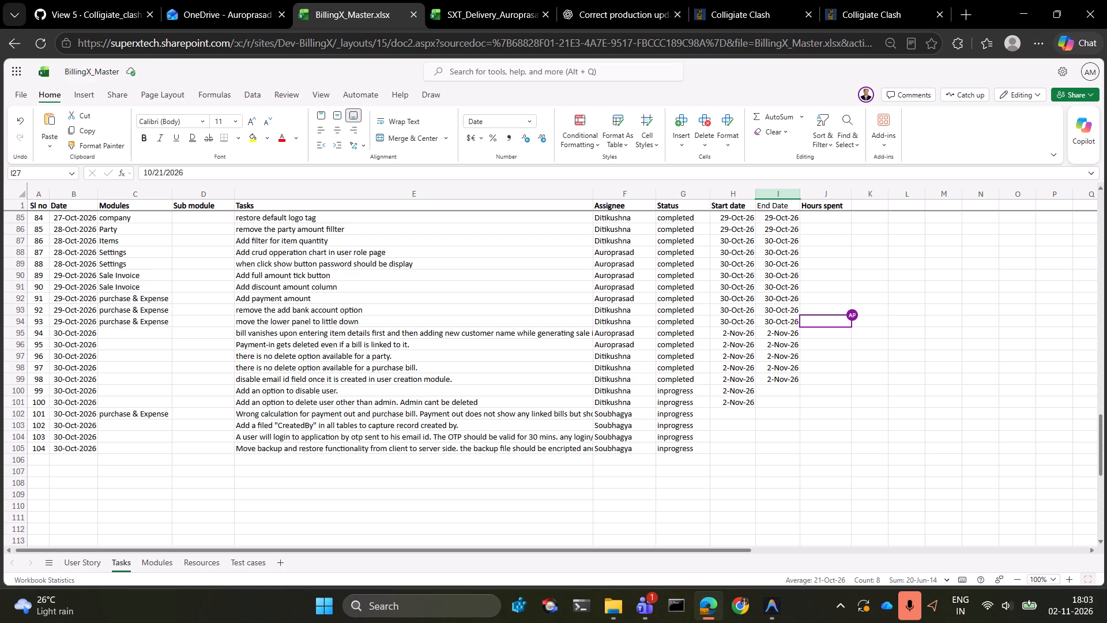
# Fill the module purchase & Expense from C94 down into C95.
pyautogui.click(160, 322)
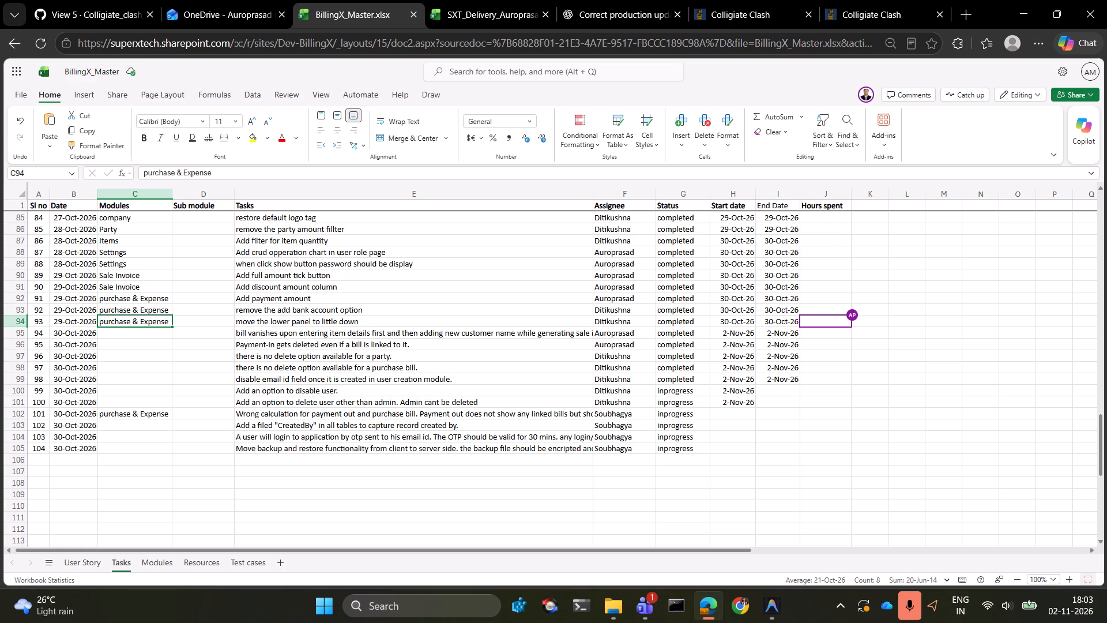
pyautogui.moveTo(172, 326); pyautogui.dragTo(167, 339)
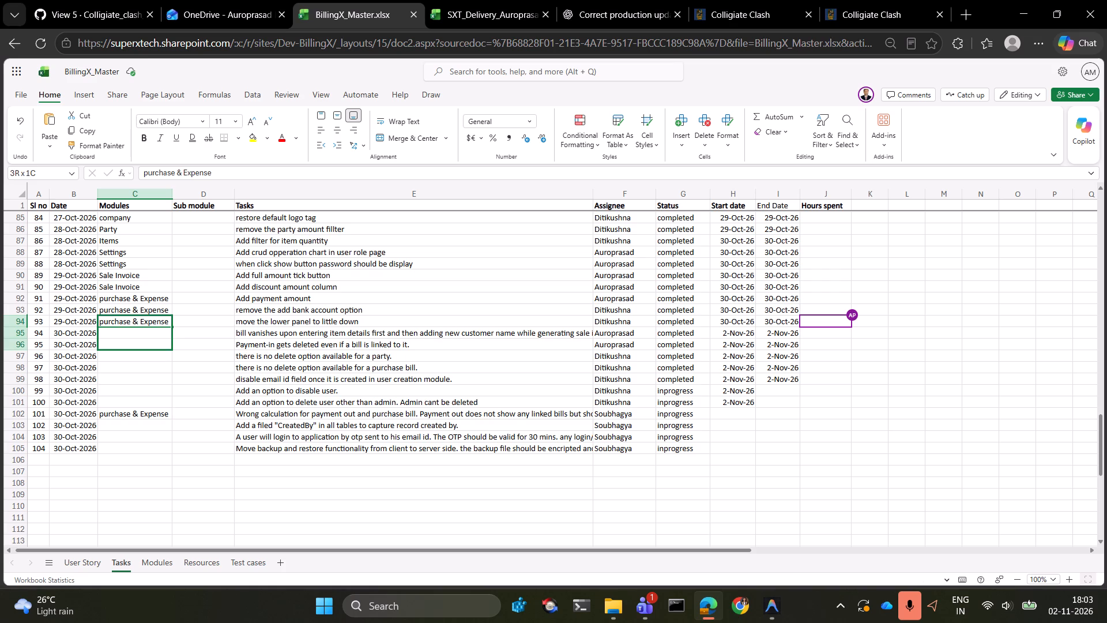
pyautogui.moveTo(167, 339); pyautogui.dragTo(167, 338)
# Enter the start date 2-Nov-26 in H102 and fill the same date down to H103 without incrementing it.
pyautogui.scroll(1, 563, 392)
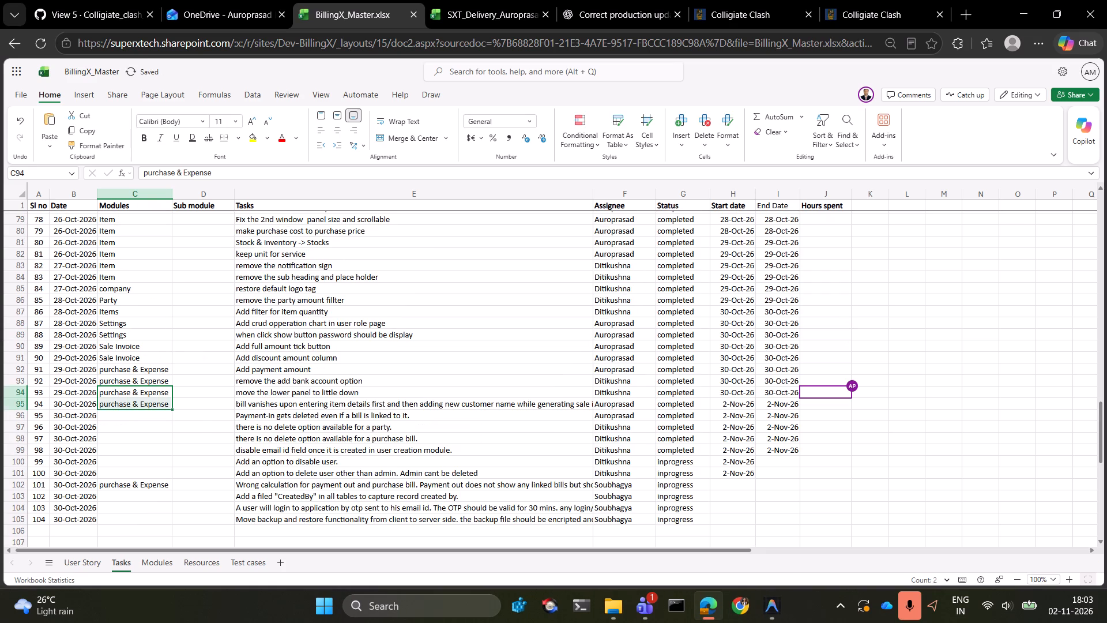
pyautogui.scroll(1, 738, 422)
pyautogui.scroll(-1, 738, 422)
pyautogui.scroll(1, 736, 423)
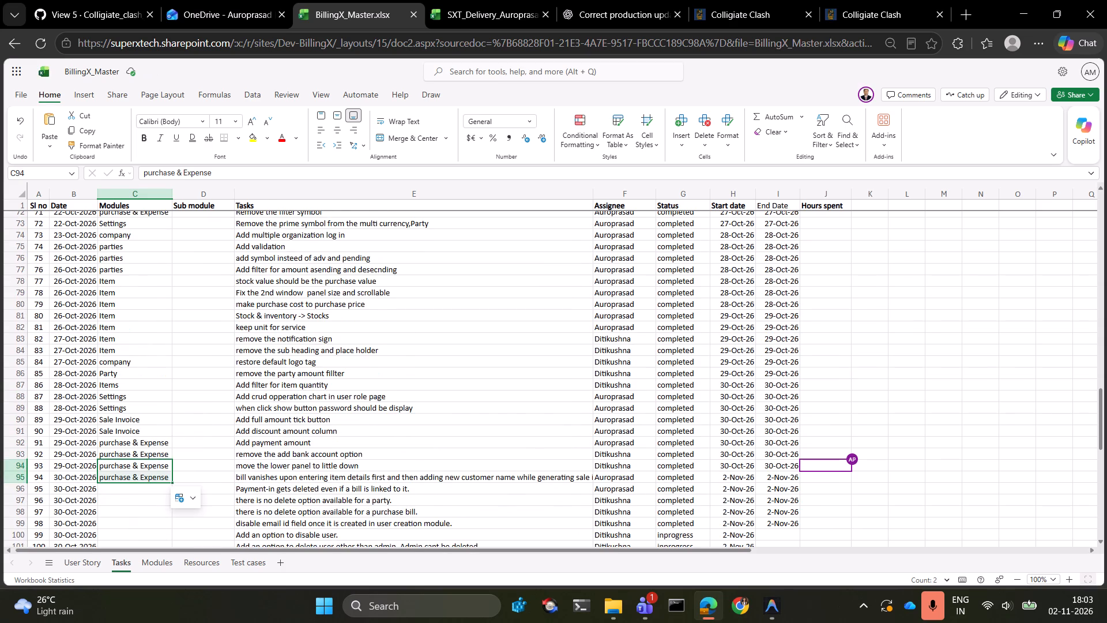
pyautogui.scroll(-1, 696, 428)
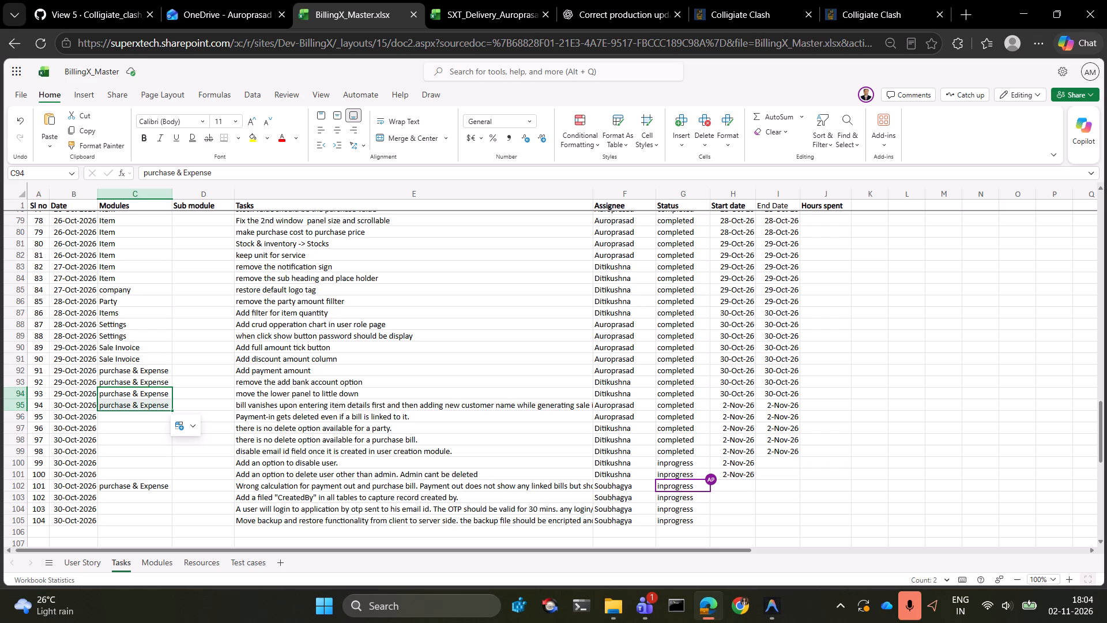
pyautogui.click(735, 484)
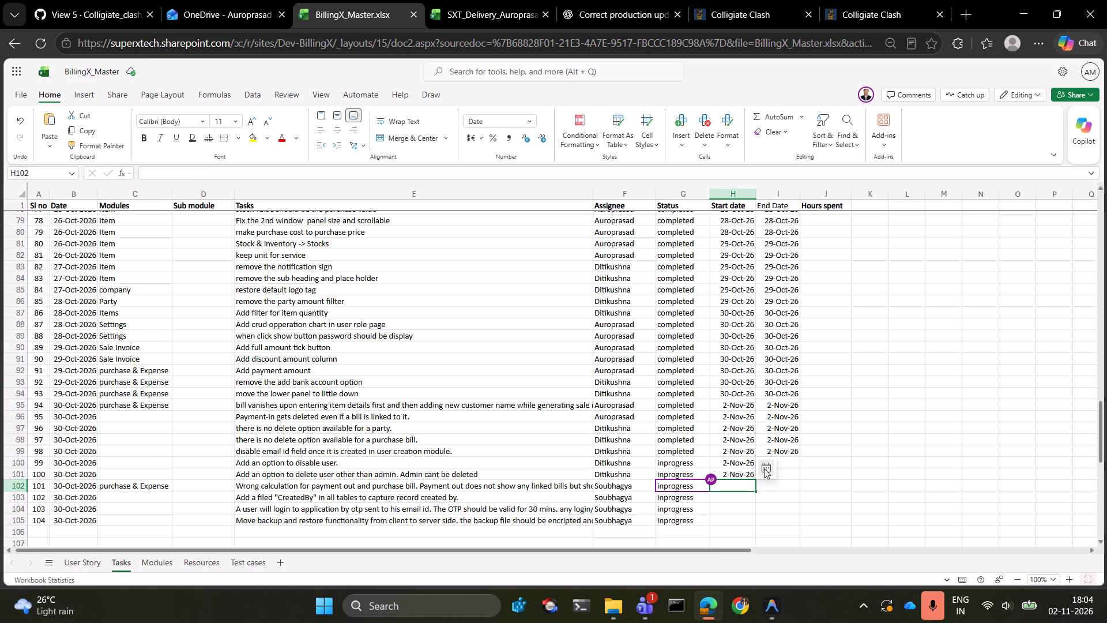
pyautogui.click(764, 468)
pyautogui.click(784, 480)
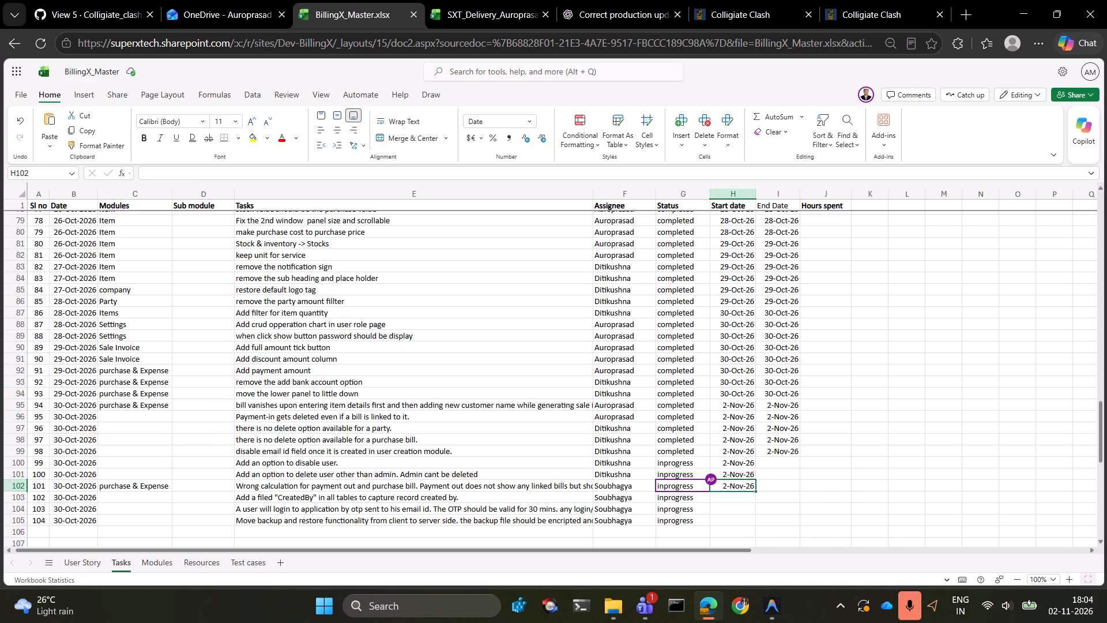
pyautogui.click(755, 490)
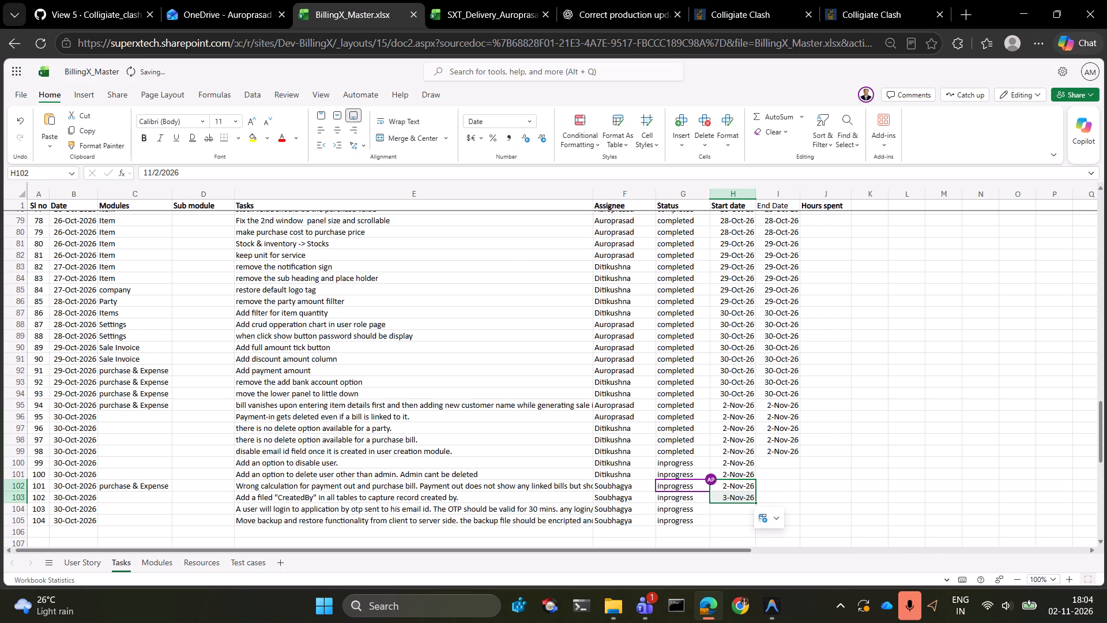
pyautogui.click(775, 513)
pyautogui.click(779, 466)
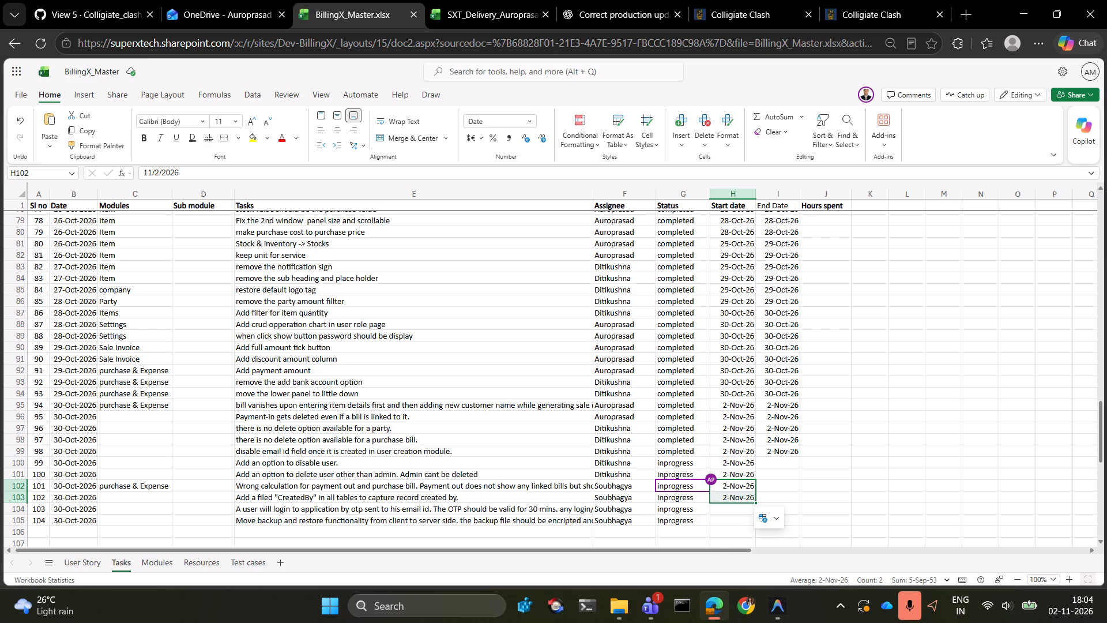
# Fill the start date 2-Nov-26 from H103 down through H105 without incrementing it.
pyautogui.click(729, 523)
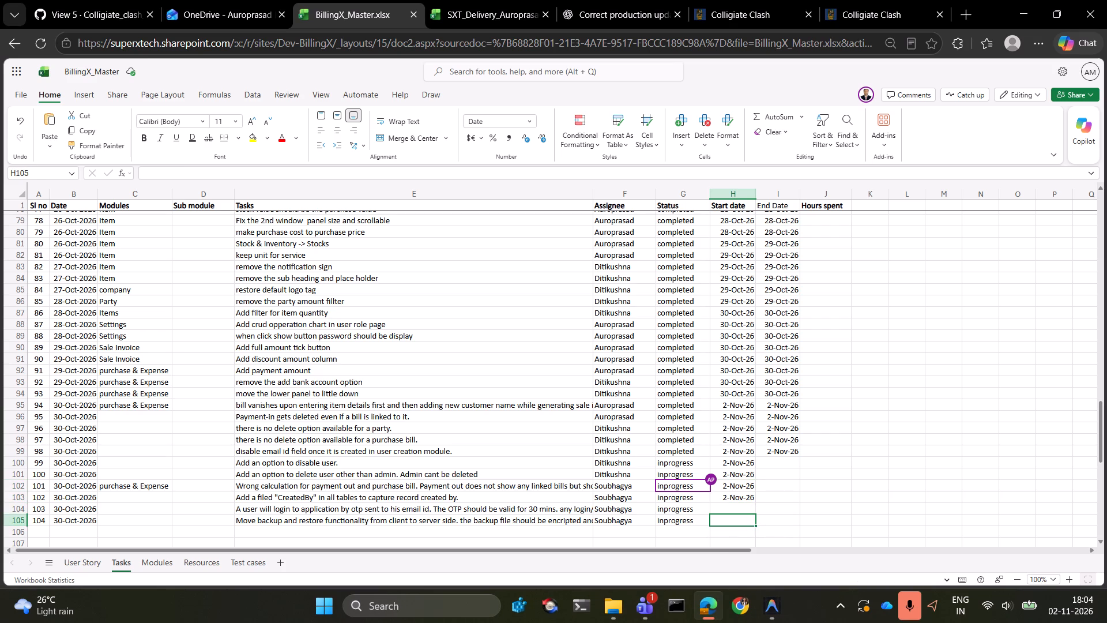
pyautogui.doubleClick(739, 501)
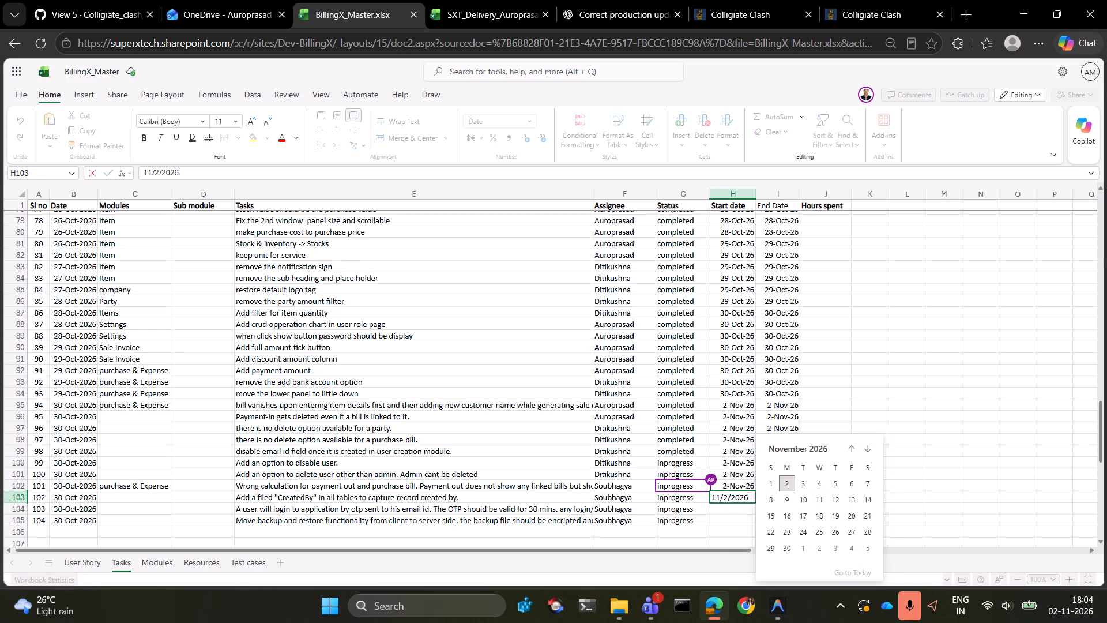
pyautogui.click(731, 520)
pyautogui.click(744, 498)
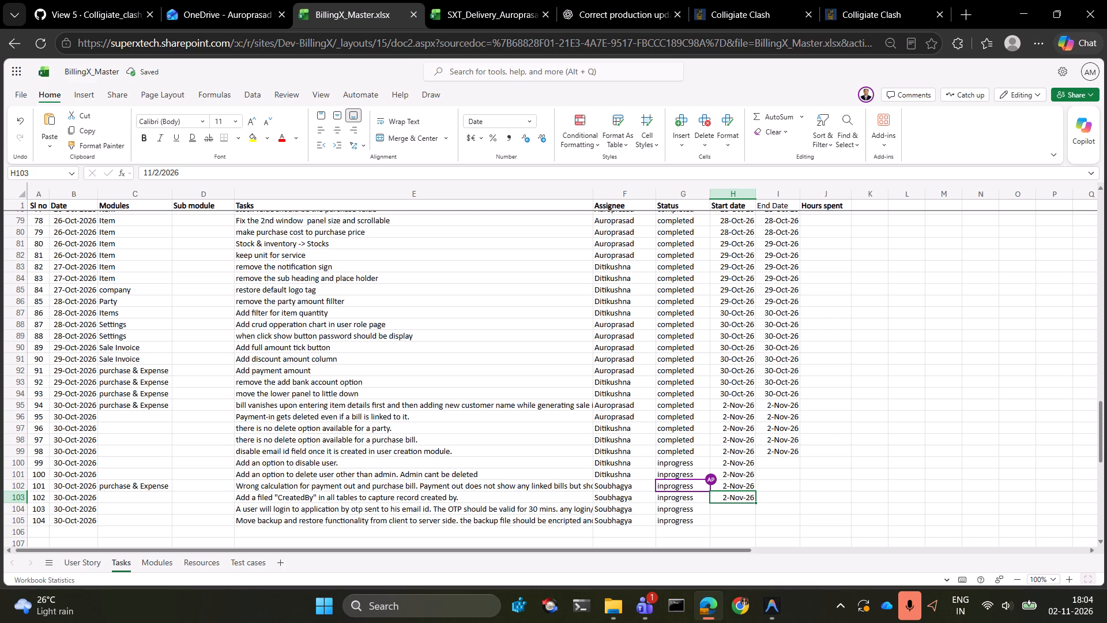
pyautogui.moveTo(756, 503); pyautogui.dragTo(752, 516)
pyautogui.click(778, 517)
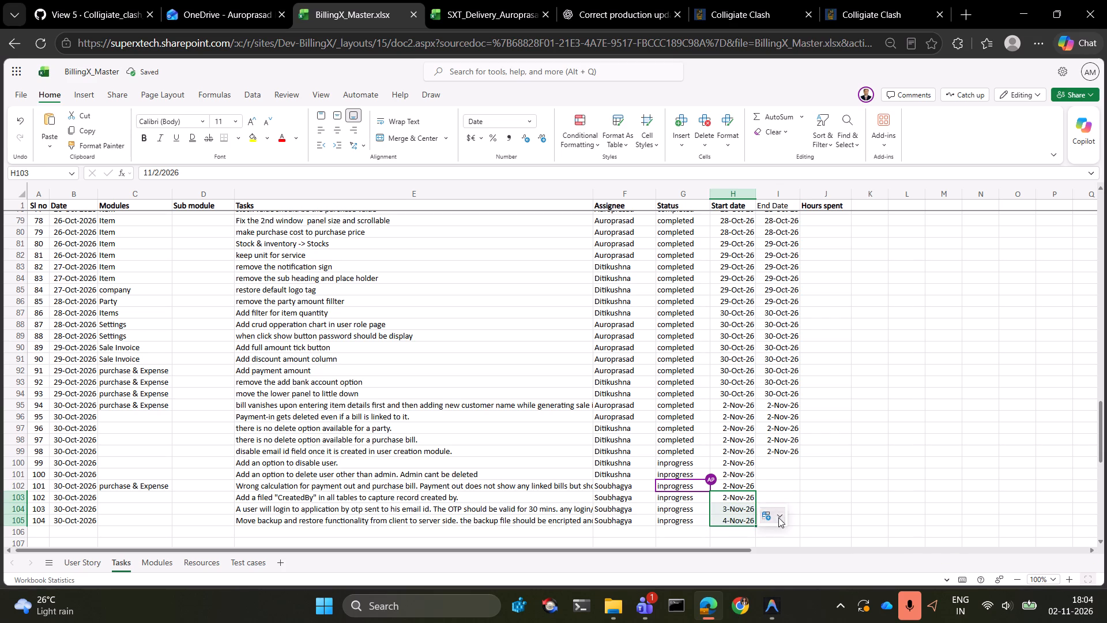
pyautogui.click(793, 460)
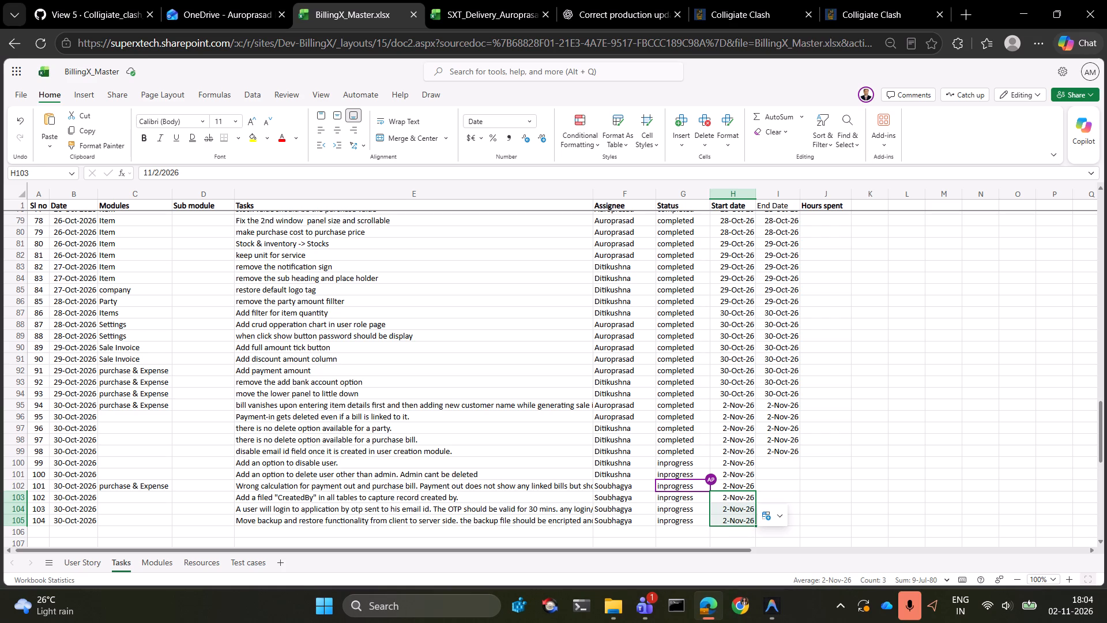
pyautogui.click(852, 517)
# Enter the hours spent for two completed tasks: 0.5 in J99 and 0.2 in J98.
pyautogui.scroll(1, 820, 471)
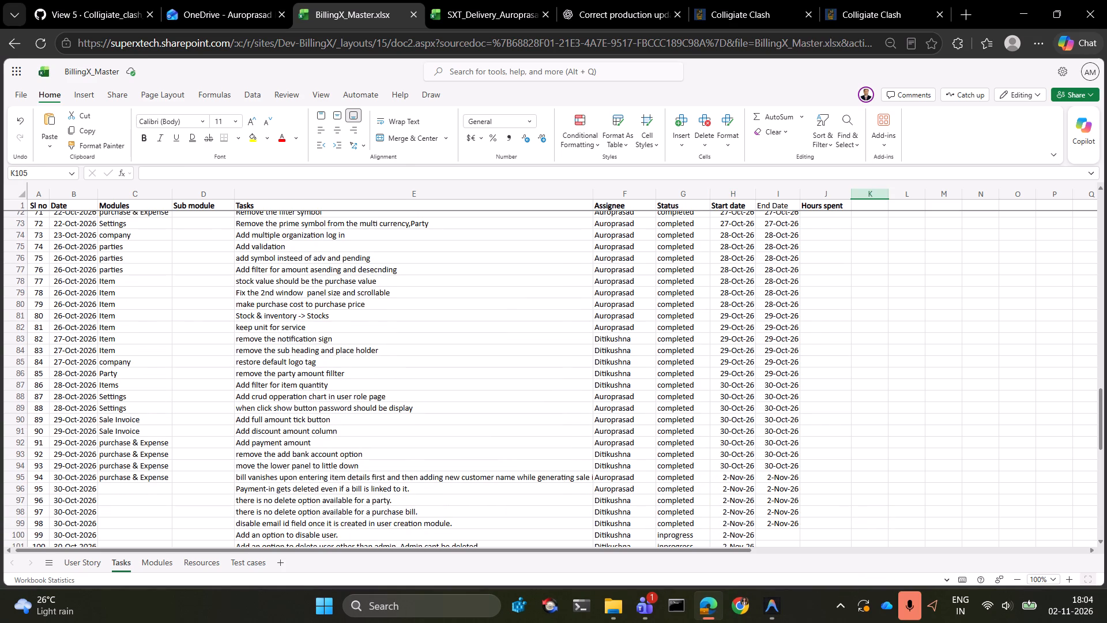
pyautogui.scroll(-1, 828, 477)
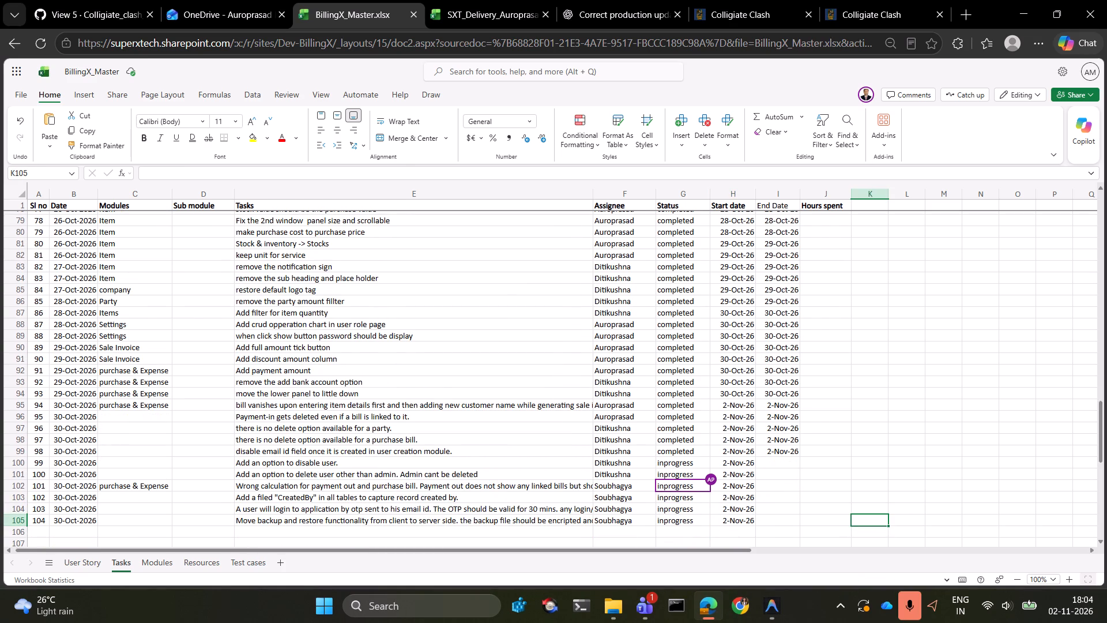
pyautogui.click(819, 452)
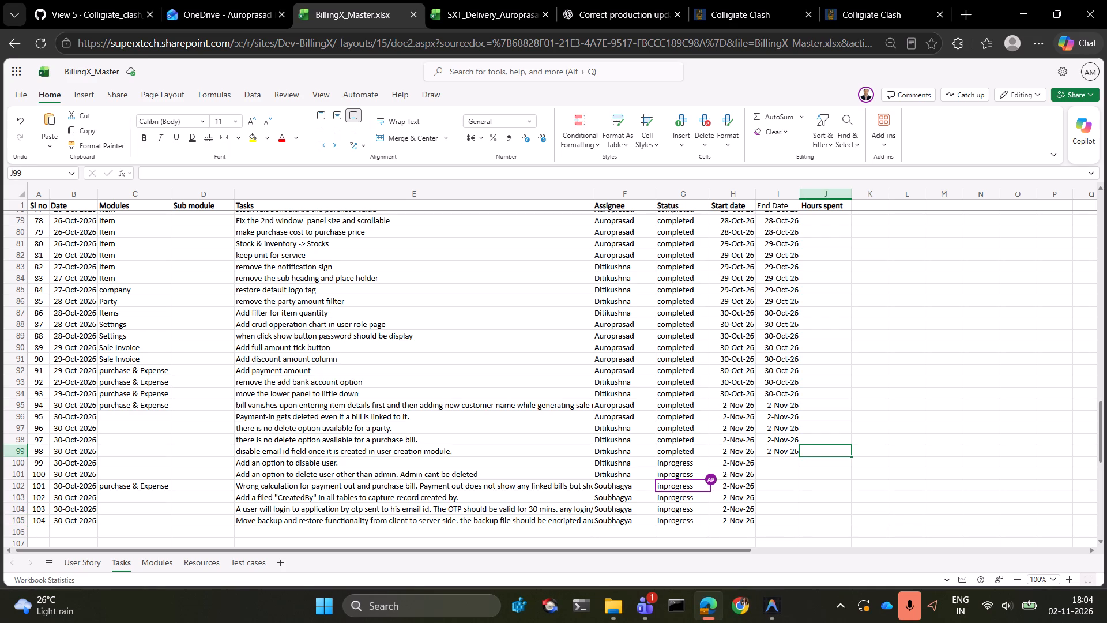
pyautogui.click(816, 451)
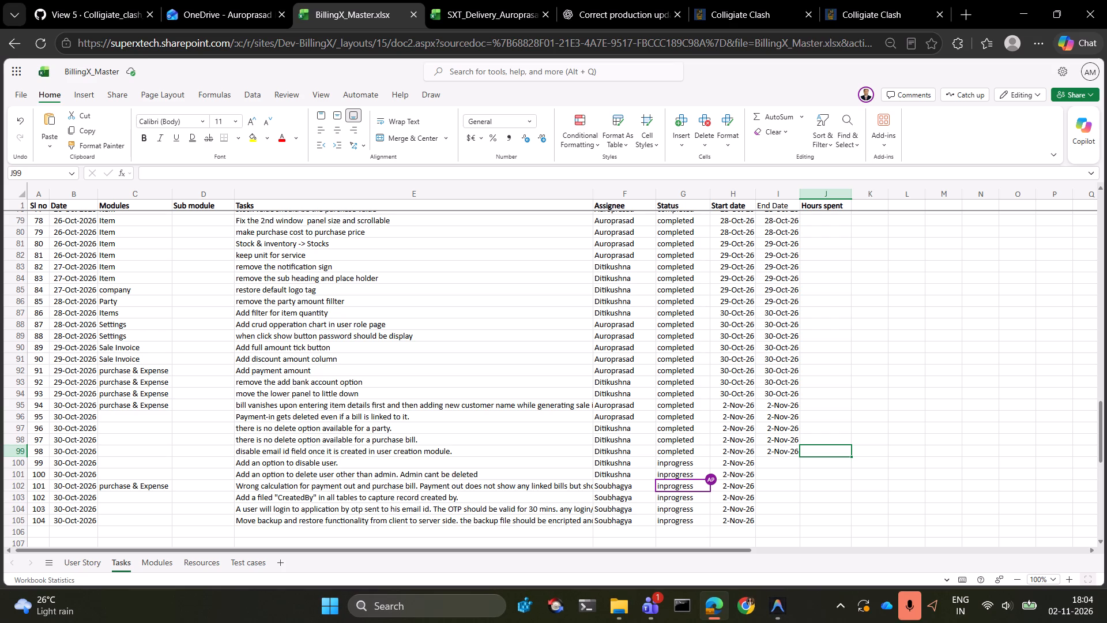
pyautogui.click(813, 454)
pyautogui.press('.')
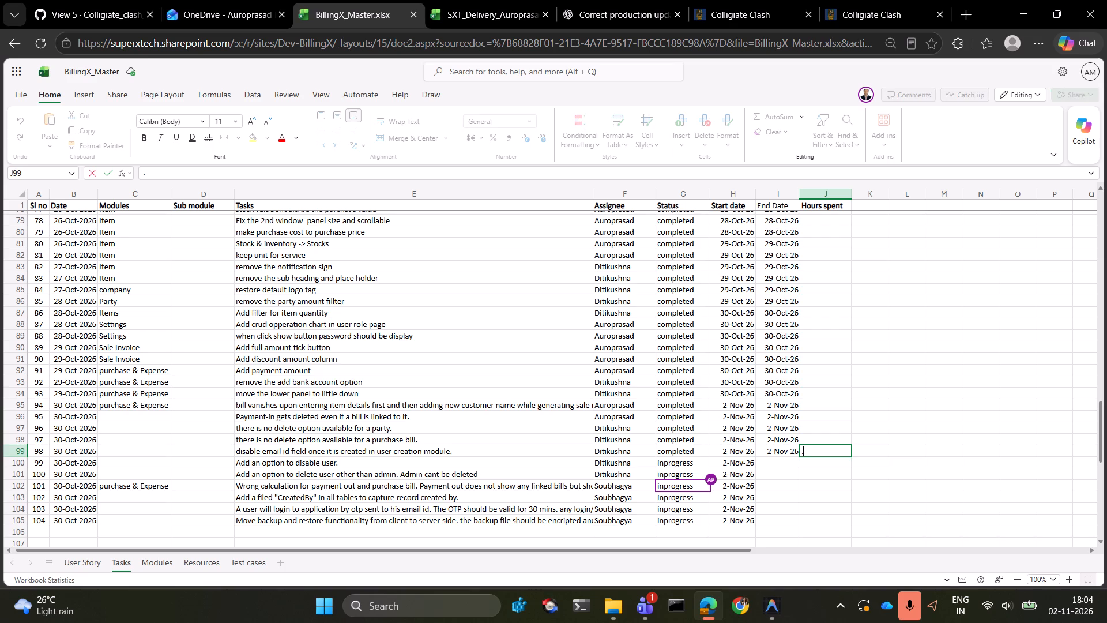
pyautogui.press('5')
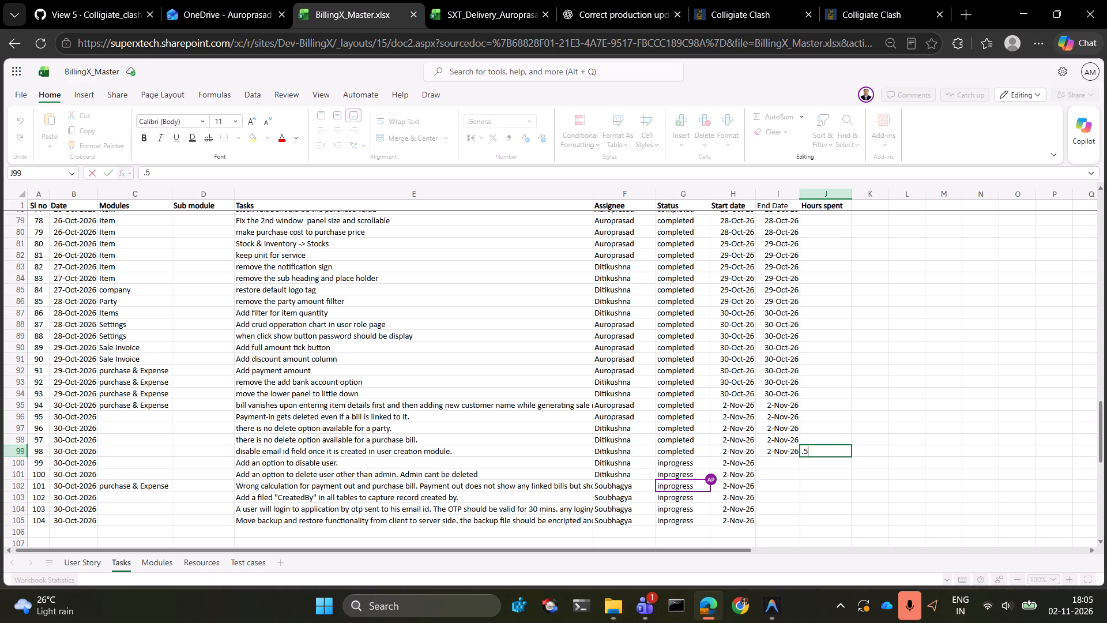
pyautogui.click(811, 435)
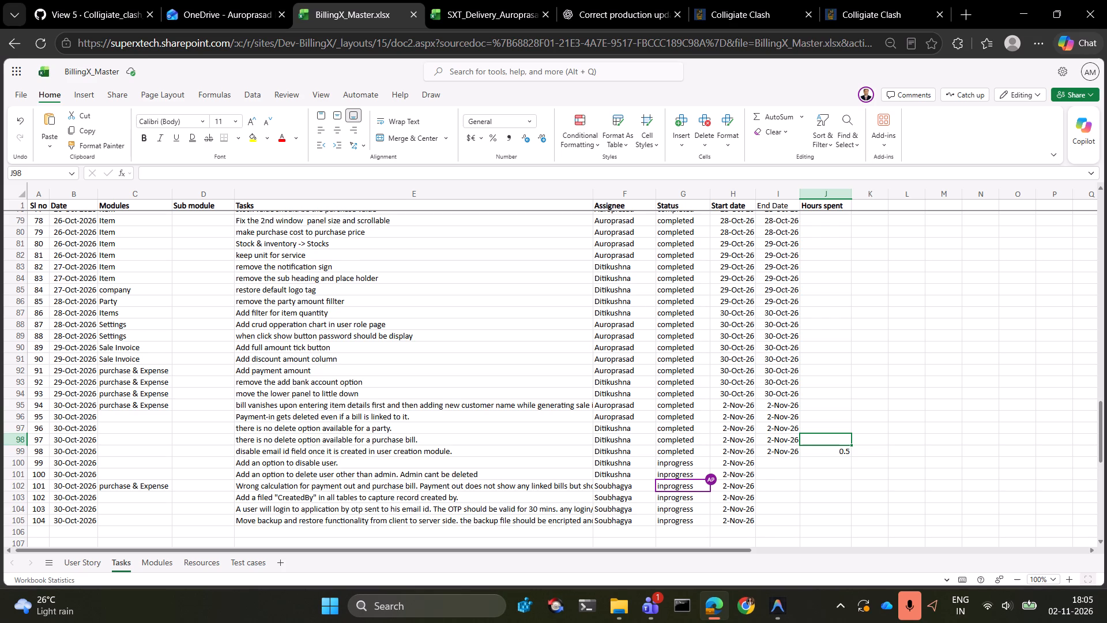
pyautogui.press('.')
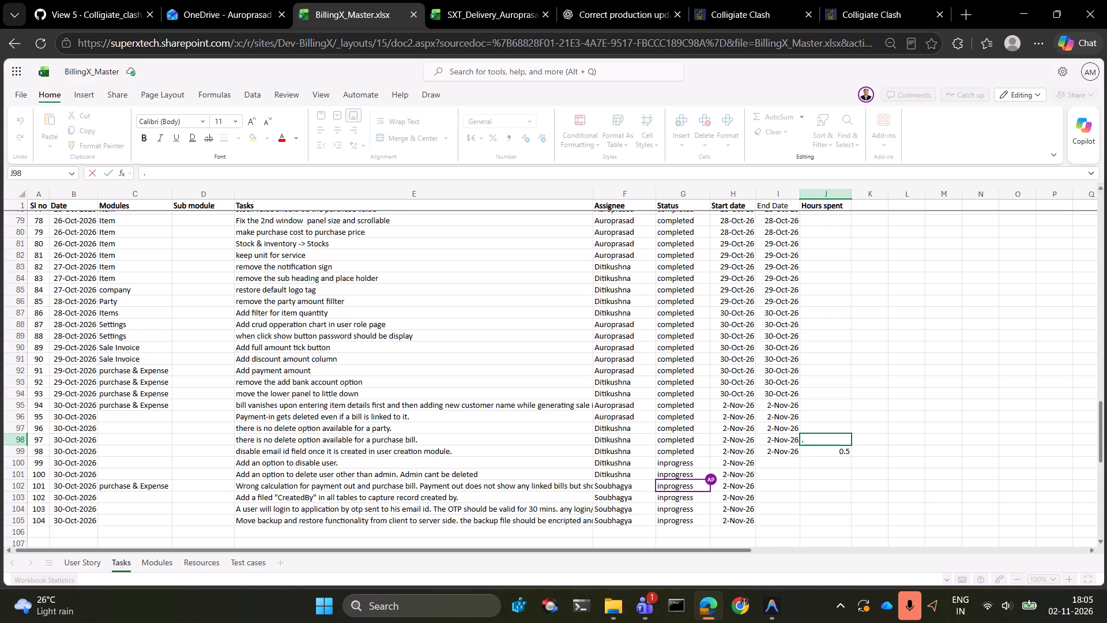
pyautogui.press('2')
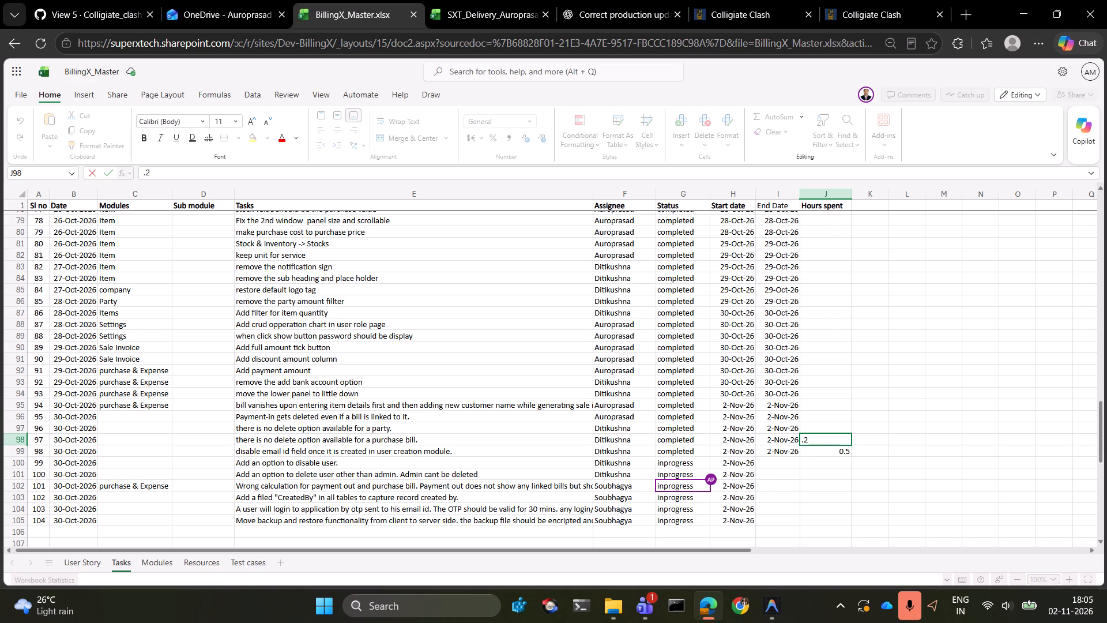
pyautogui.click(812, 430)
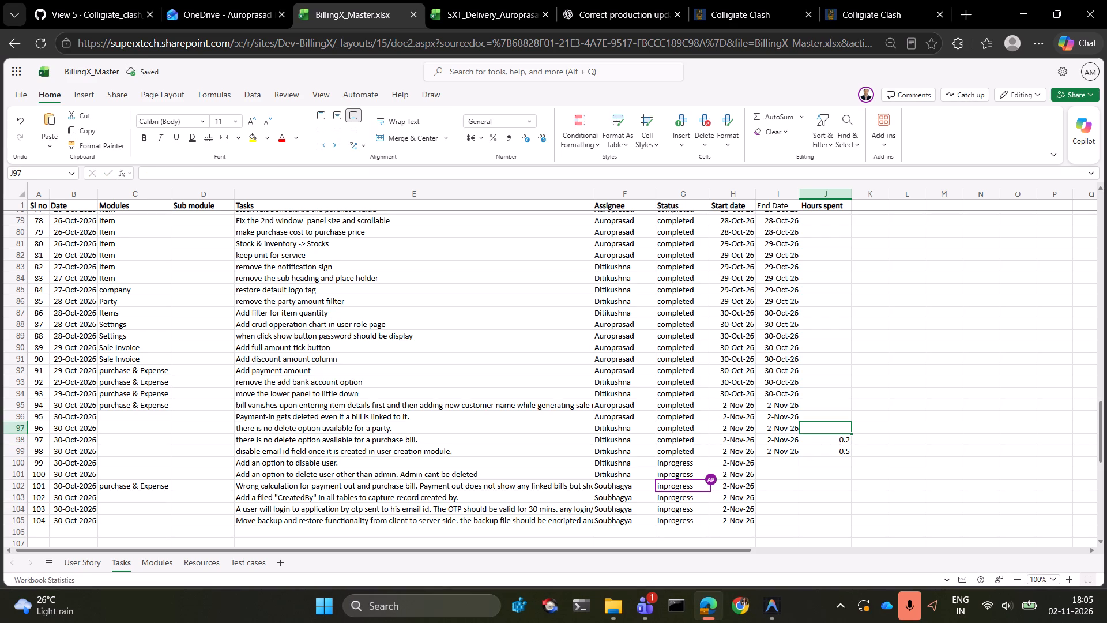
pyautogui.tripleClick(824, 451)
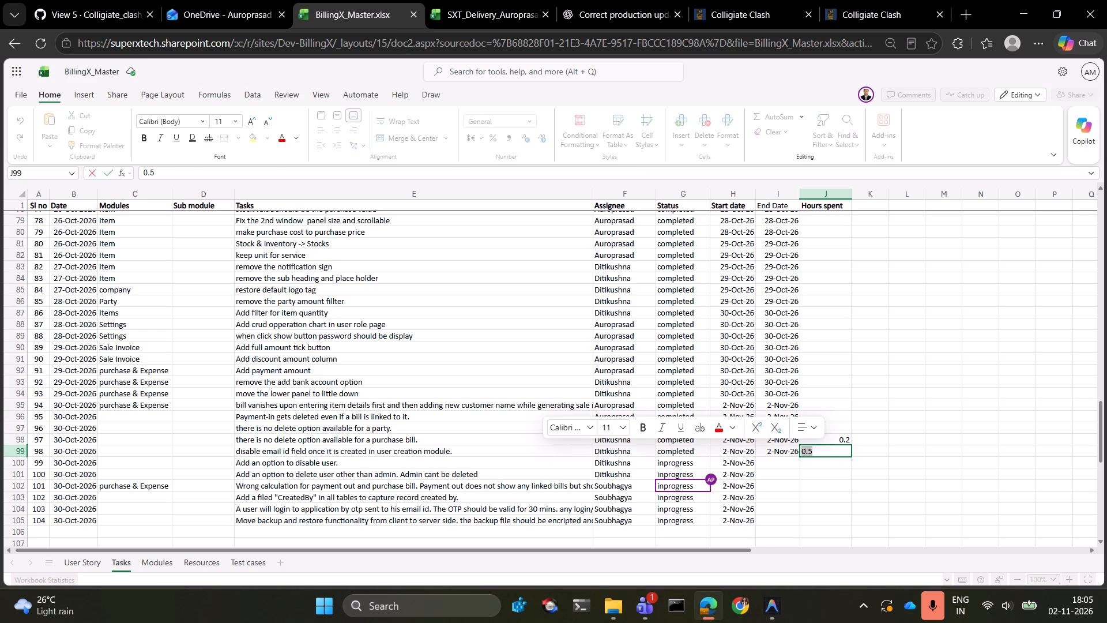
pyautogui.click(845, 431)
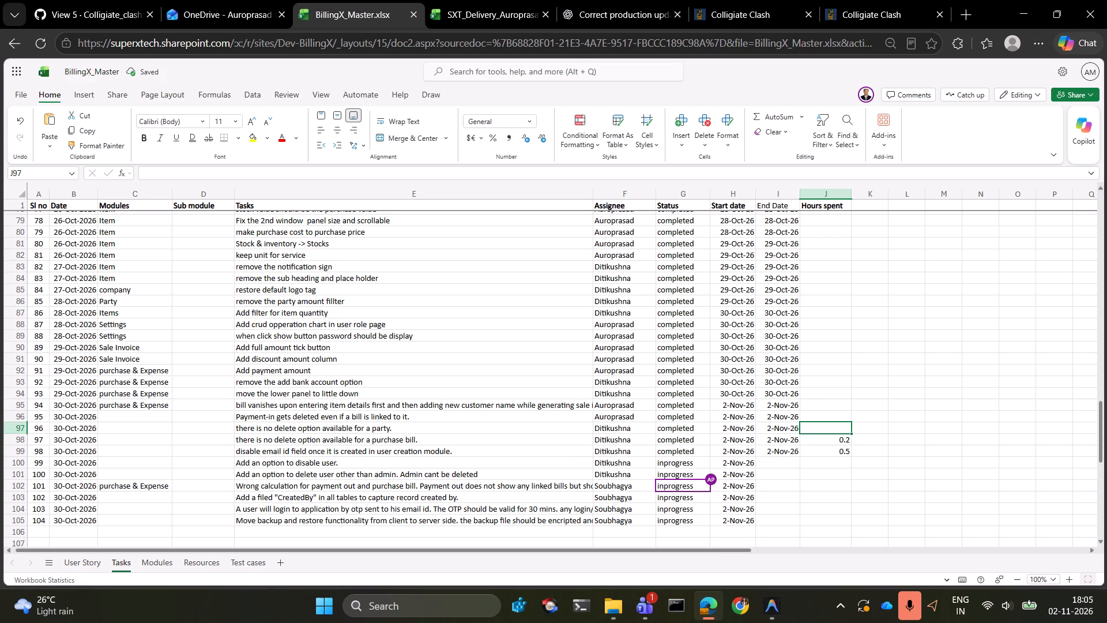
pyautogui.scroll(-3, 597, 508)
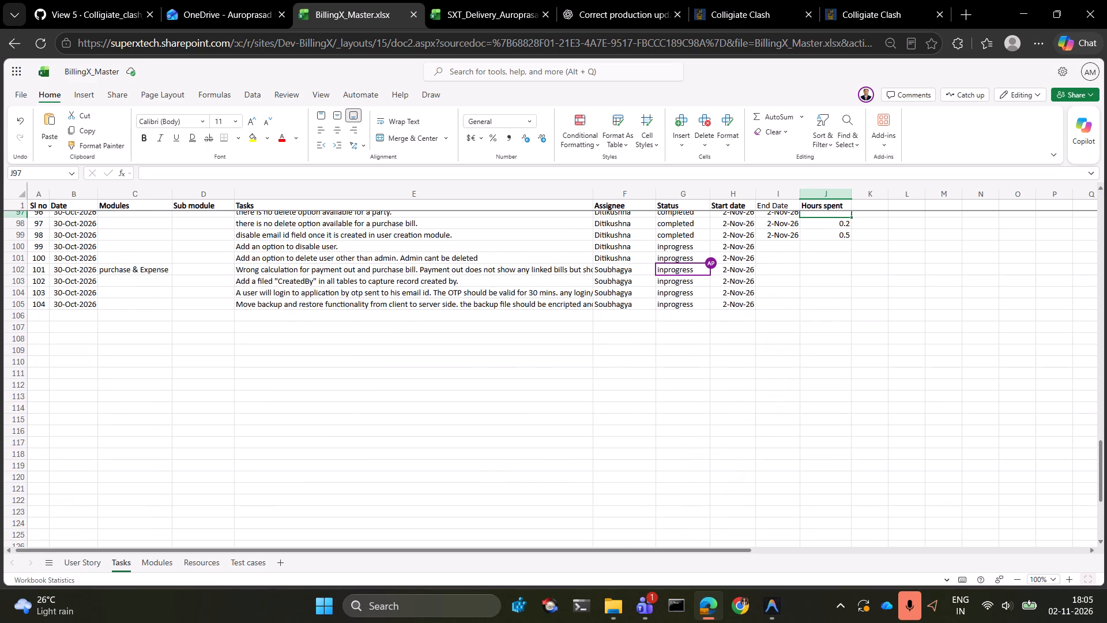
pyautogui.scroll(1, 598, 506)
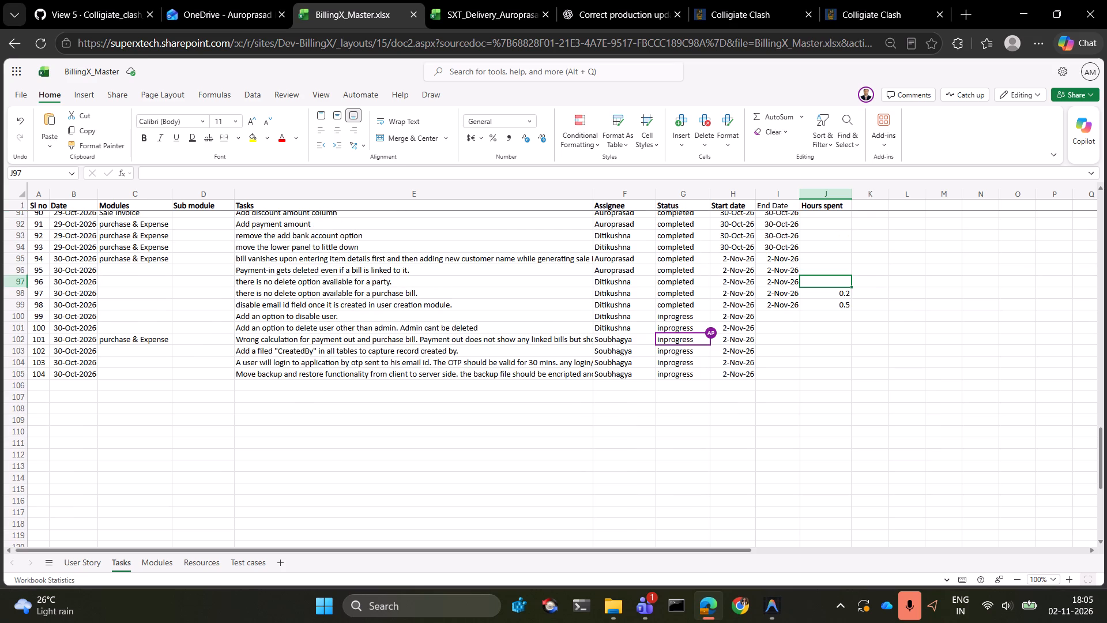